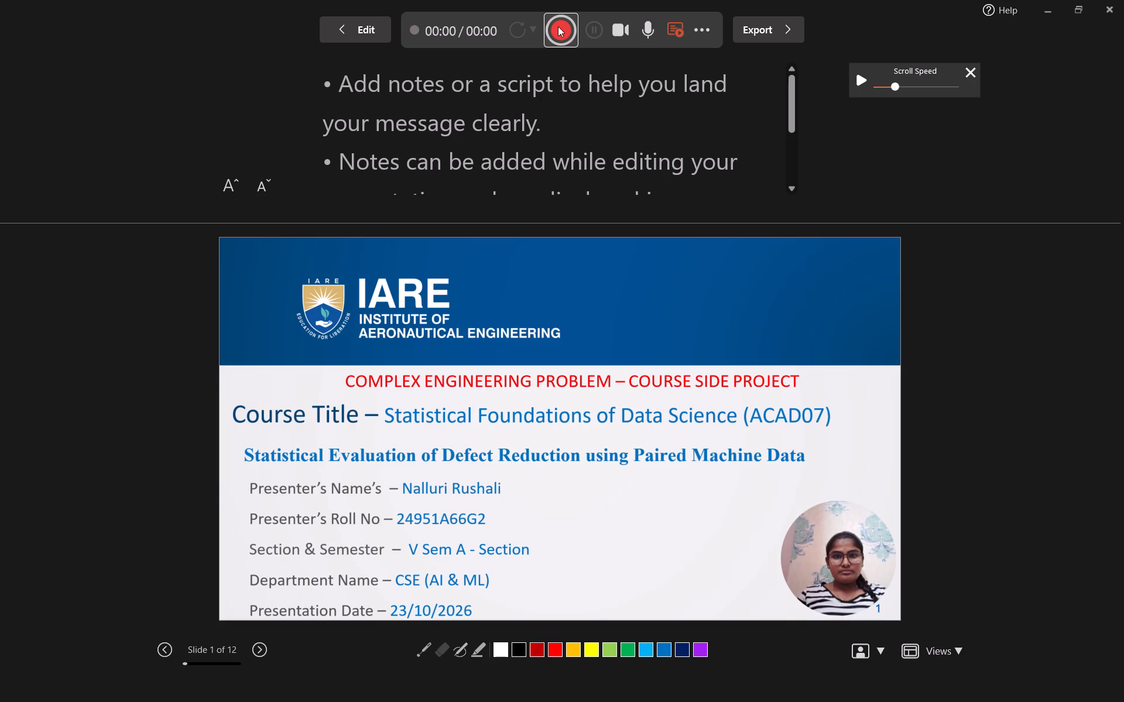
Record a narration take of about 8 seconds with the camera on the title slide, and stop the recording.
{"action": "left_click", "coordinate": [558, 26]}
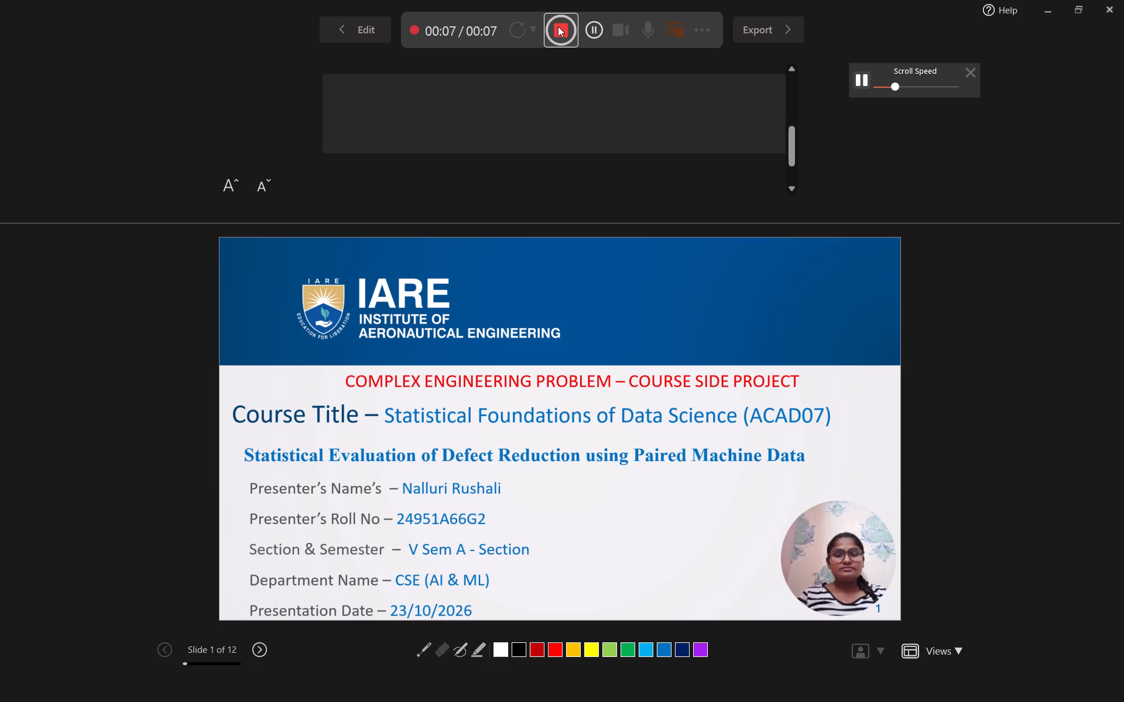
{"action": "left_click", "coordinate": [558, 27]}
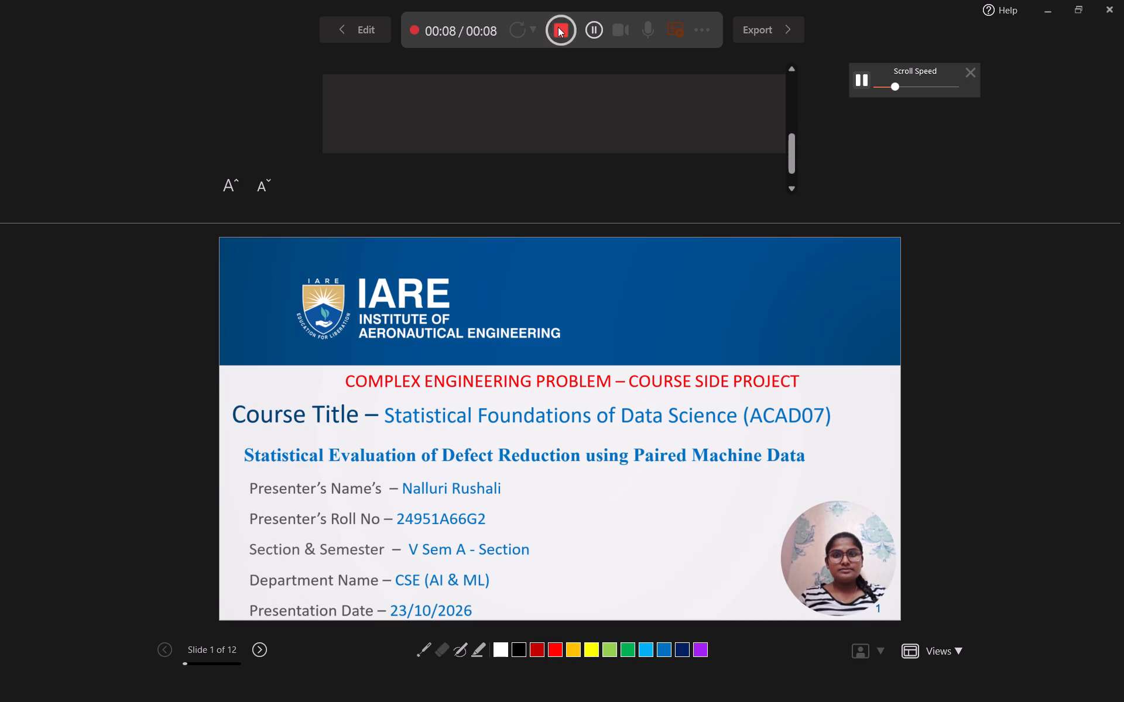
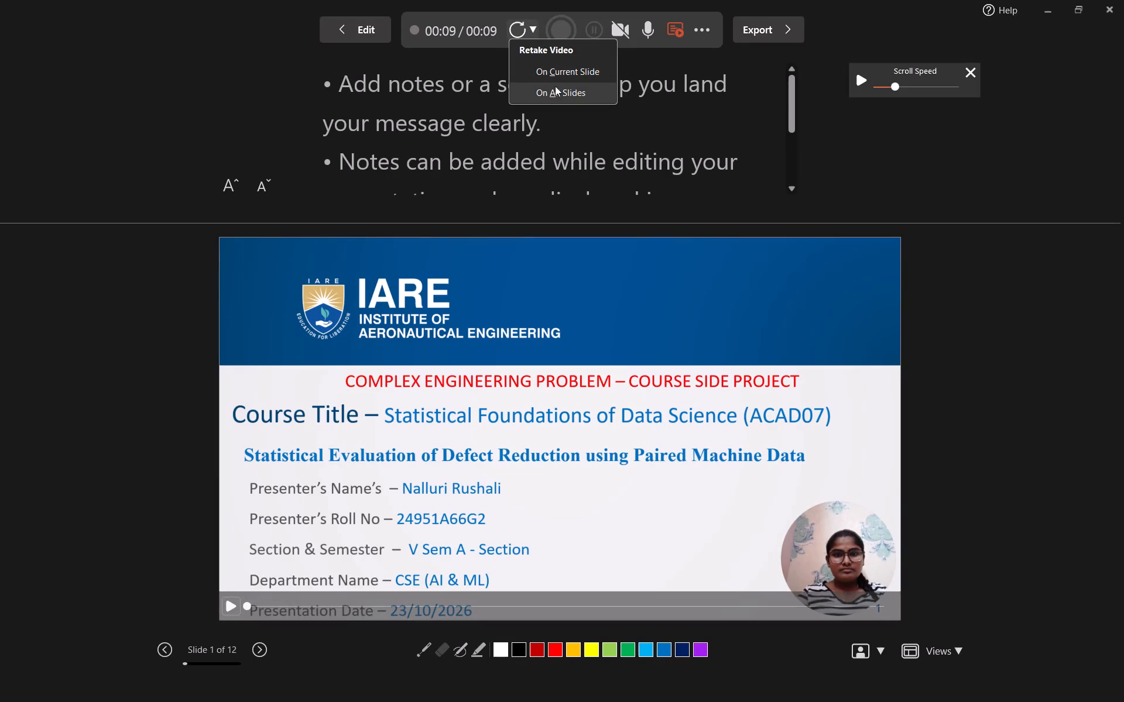
Retake the recording for all slides, narrate the title slide for about 25 seconds, and advance to the Introduction slide.
{"action": "left_click", "coordinate": [558, 92]}
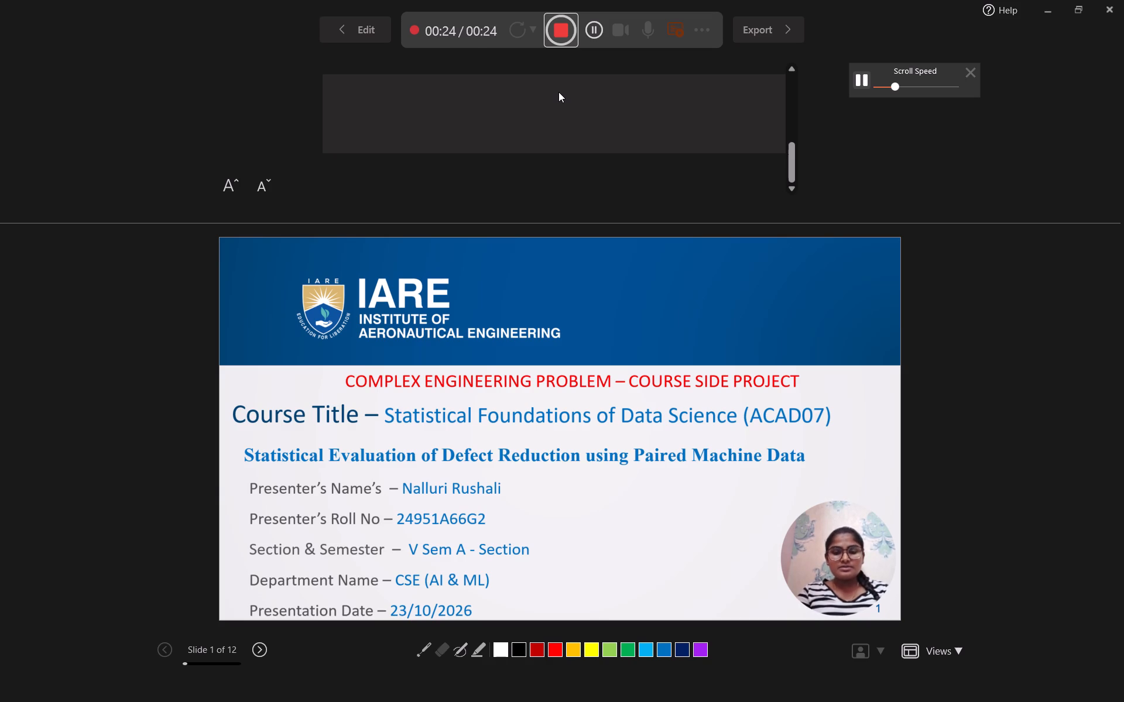
{"action": "key", "text": "Right"}
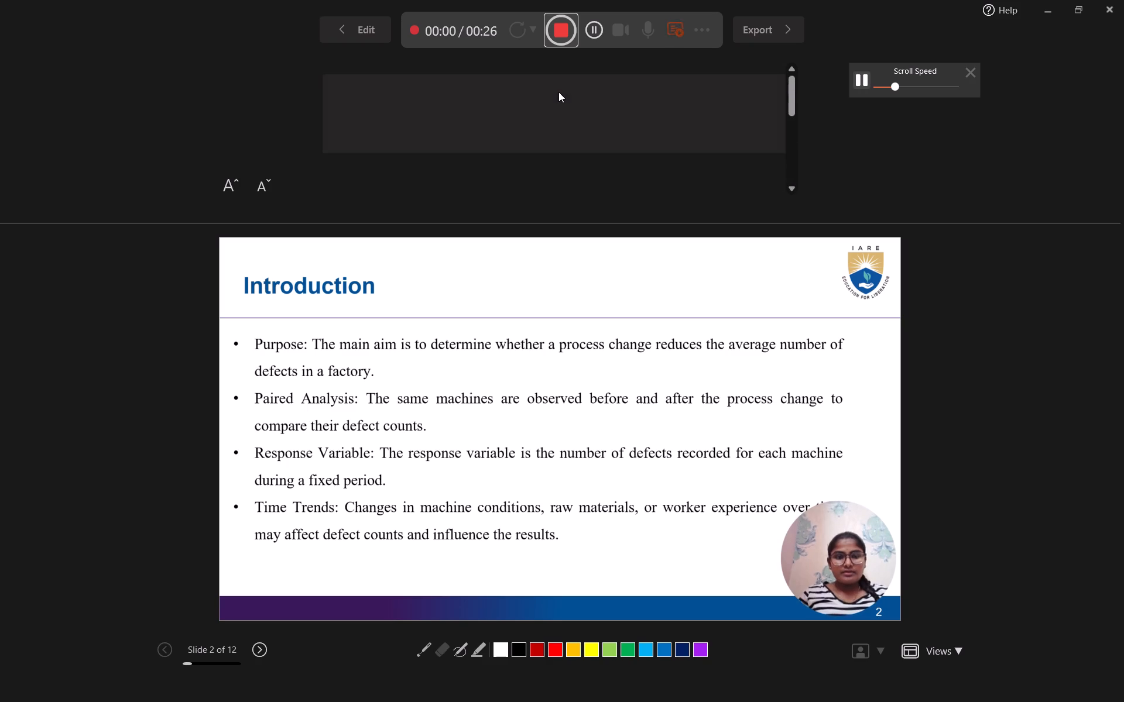
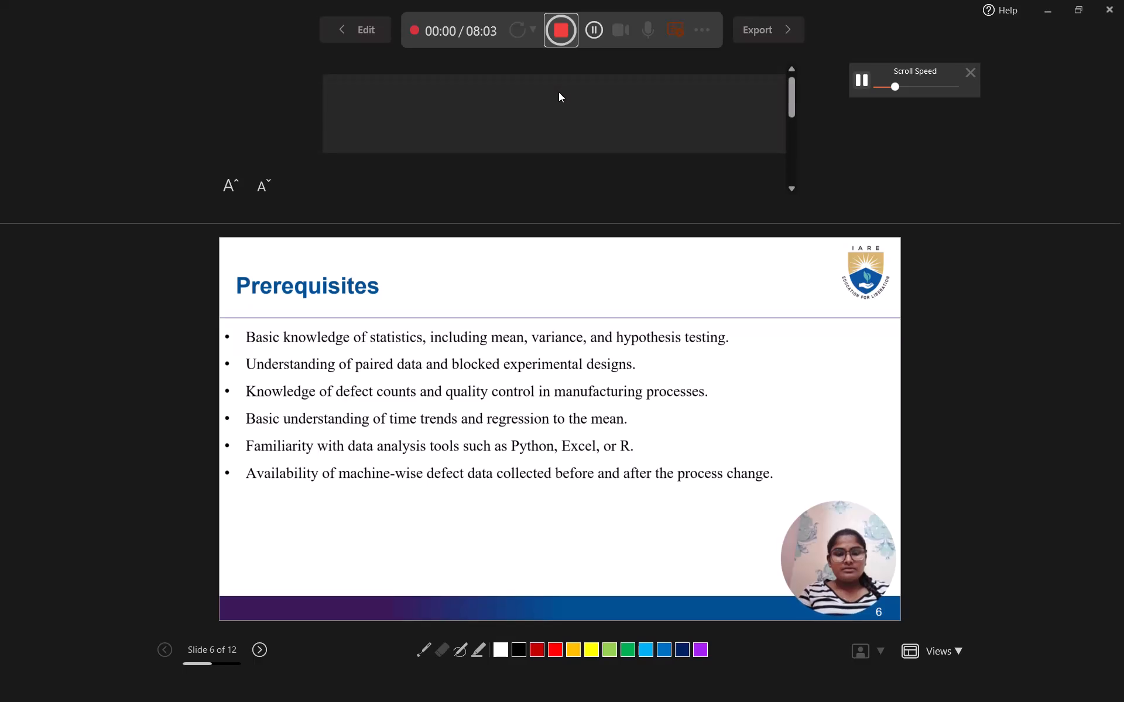
Advance the running recording from the Prerequisites slide to the Technologies Used slide.
{"action": "key", "text": "Right"}
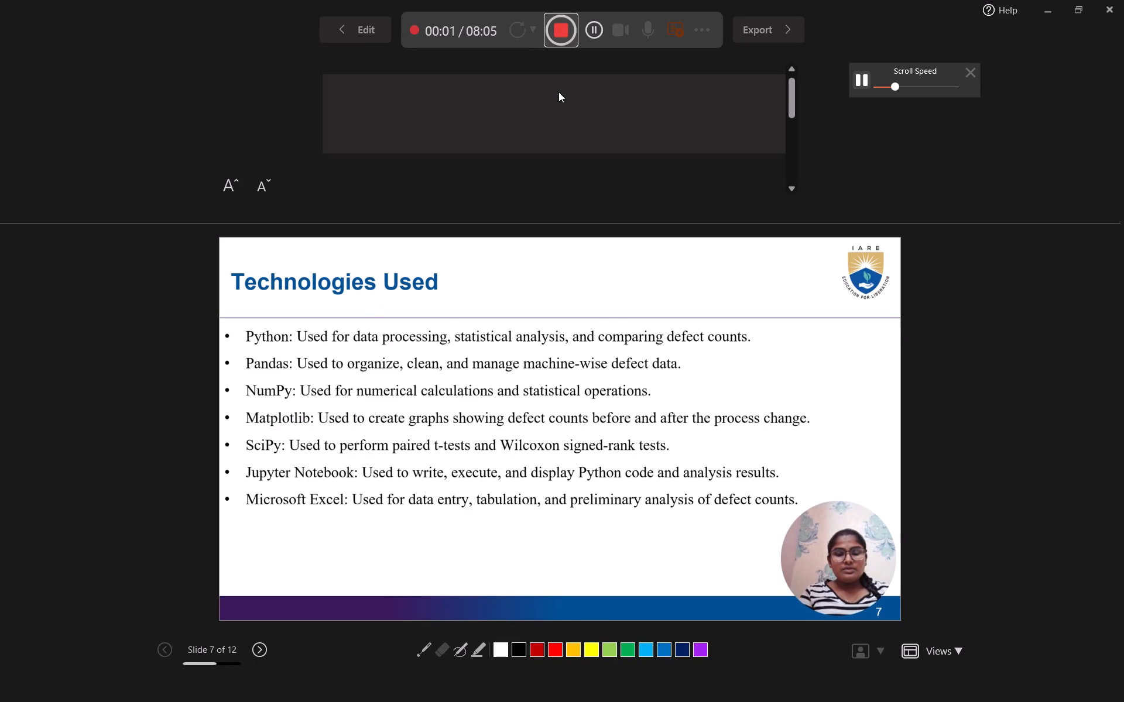
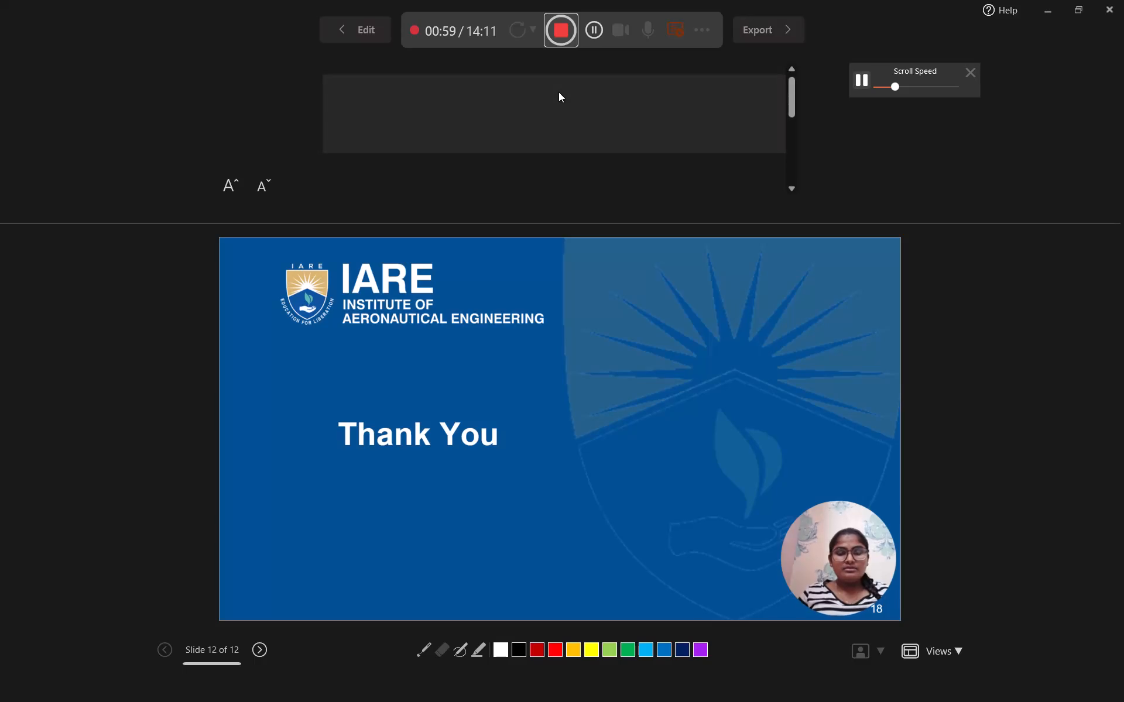
Stop the narrated camera recording on the closing Thank You slide.
{"action": "left_click", "coordinate": [558, 26]}
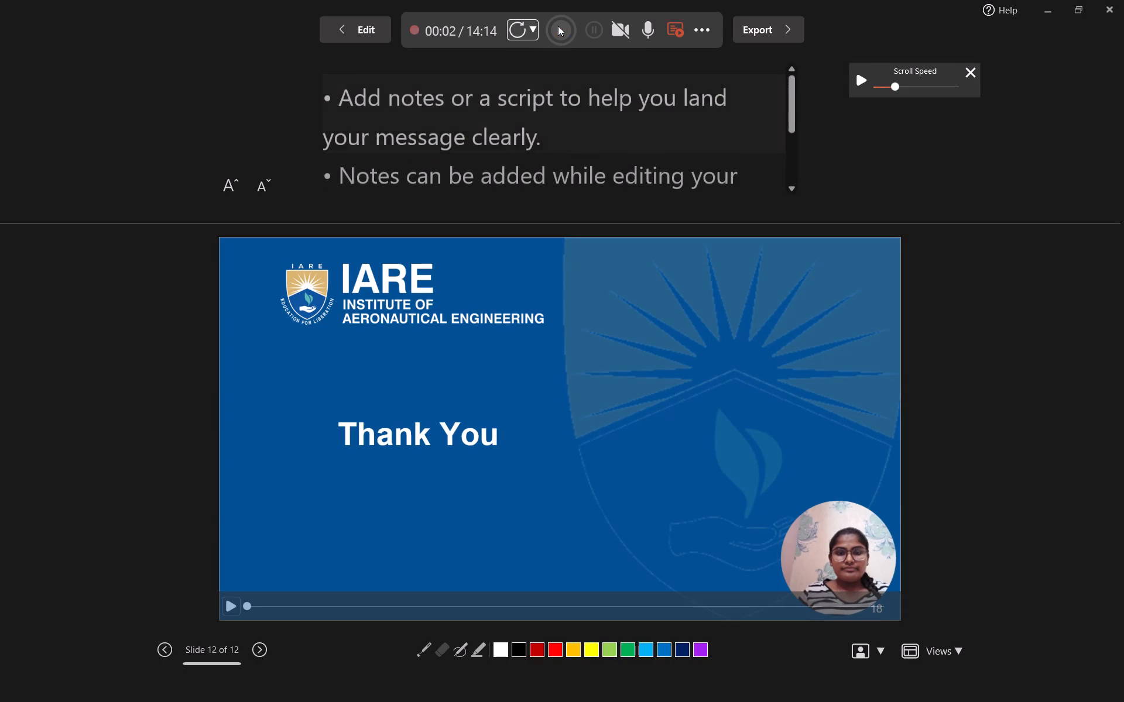
Export the recorded presentation as an MPEG-4 video named SFDS________AATII to the COLLEGE DOCS folder in OneDrive.
{"action": "left_click", "coordinate": [765, 39]}
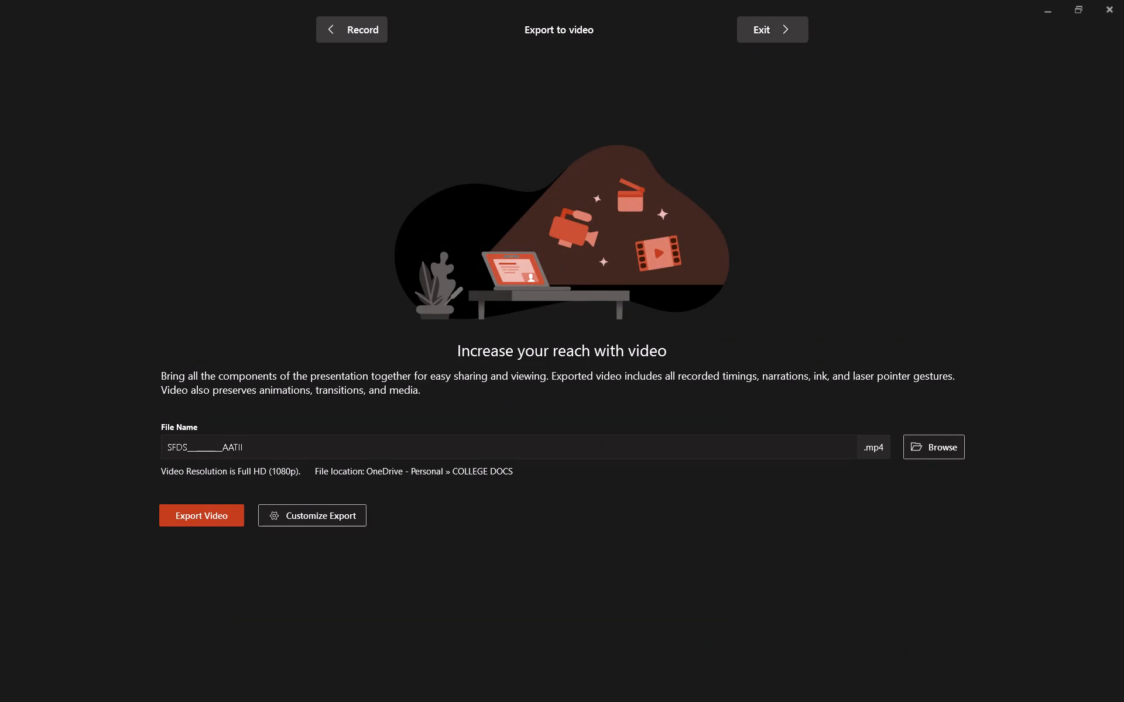
{"action": "left_click", "coordinate": [951, 449]}
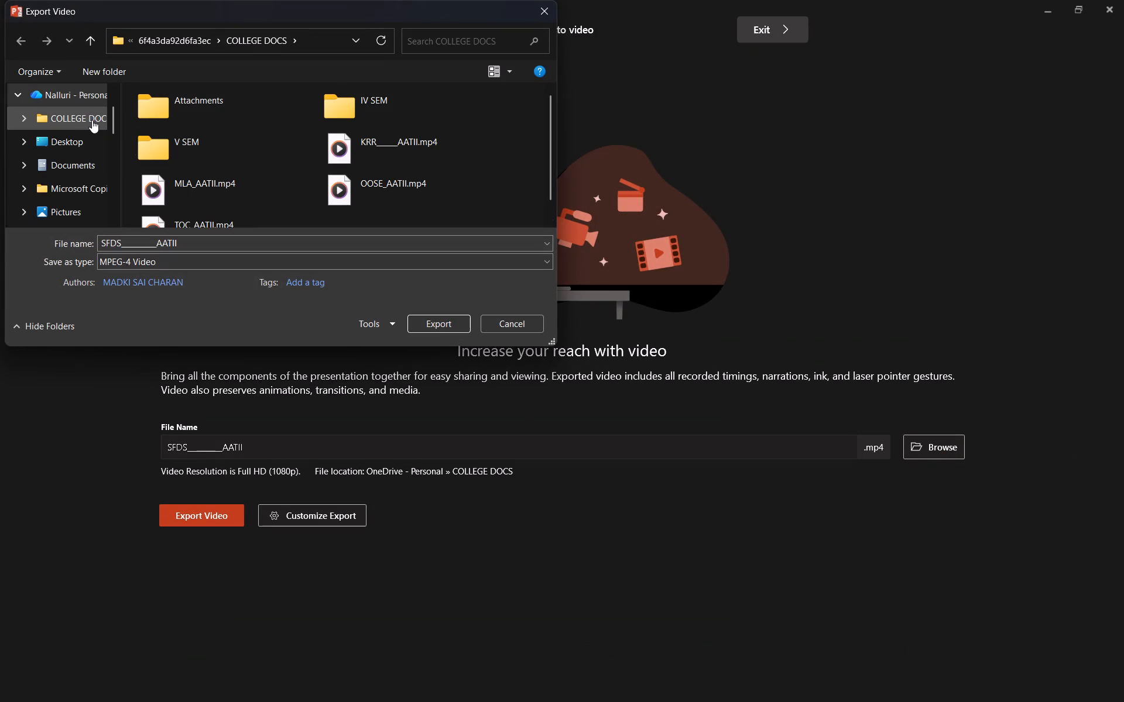
{"action": "left_click", "coordinate": [92, 120]}
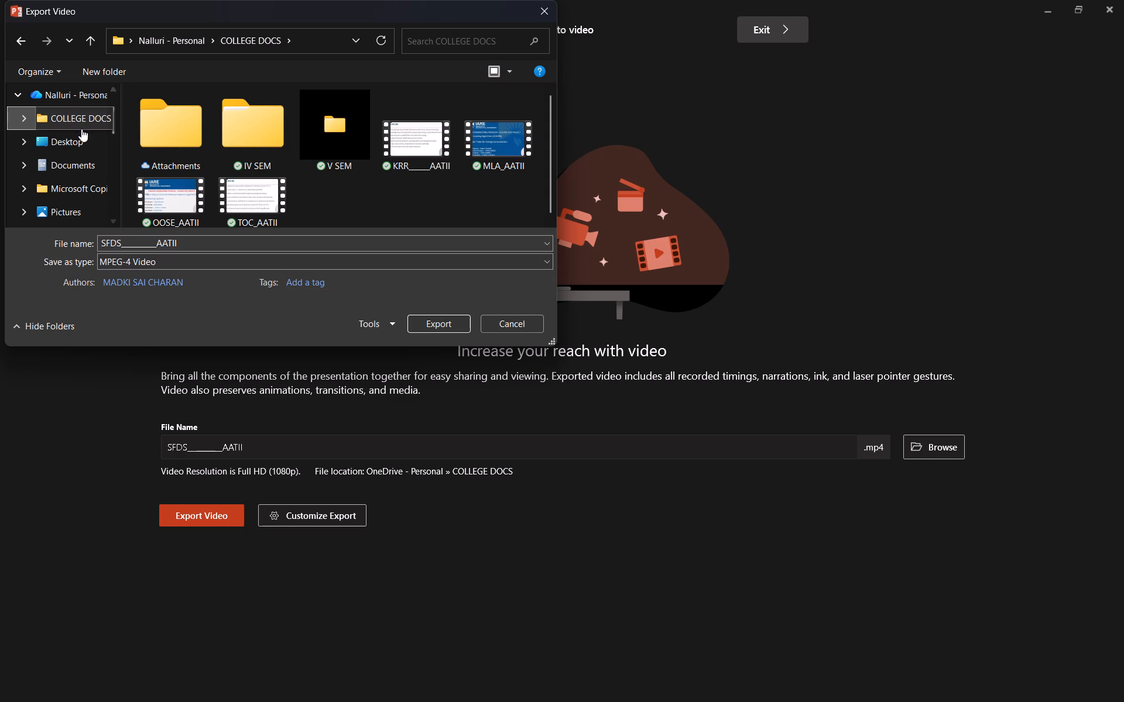
{"action": "left_click", "coordinate": [67, 118]}
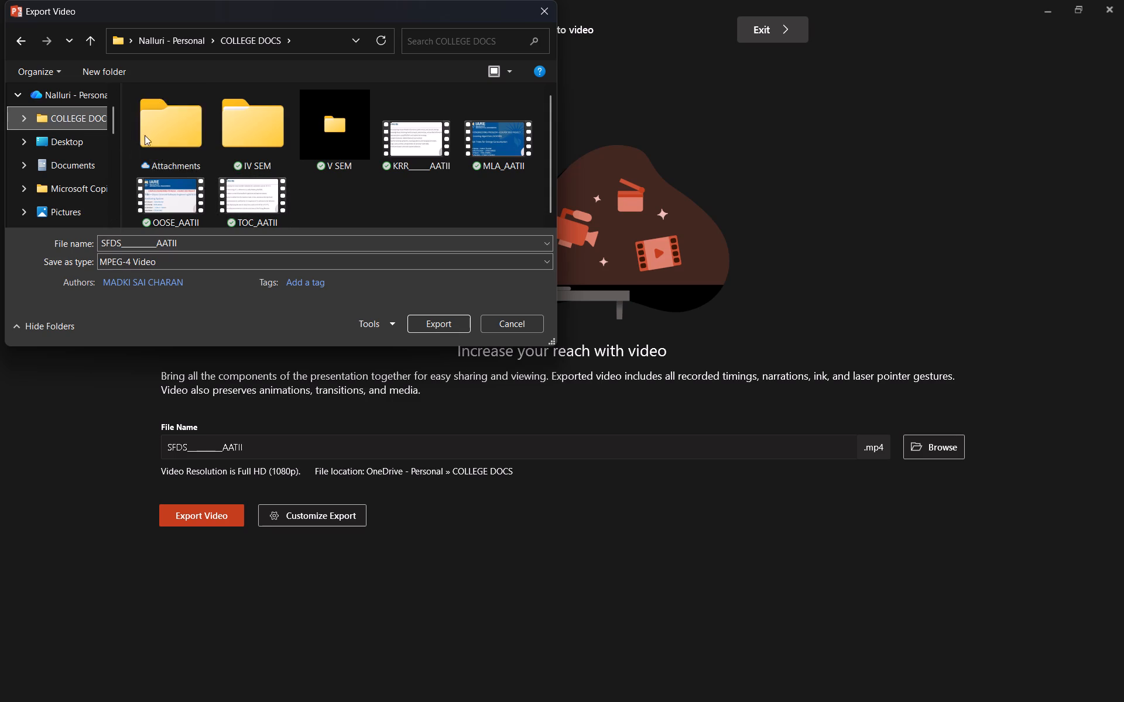
{"action": "left_click", "coordinate": [448, 325]}
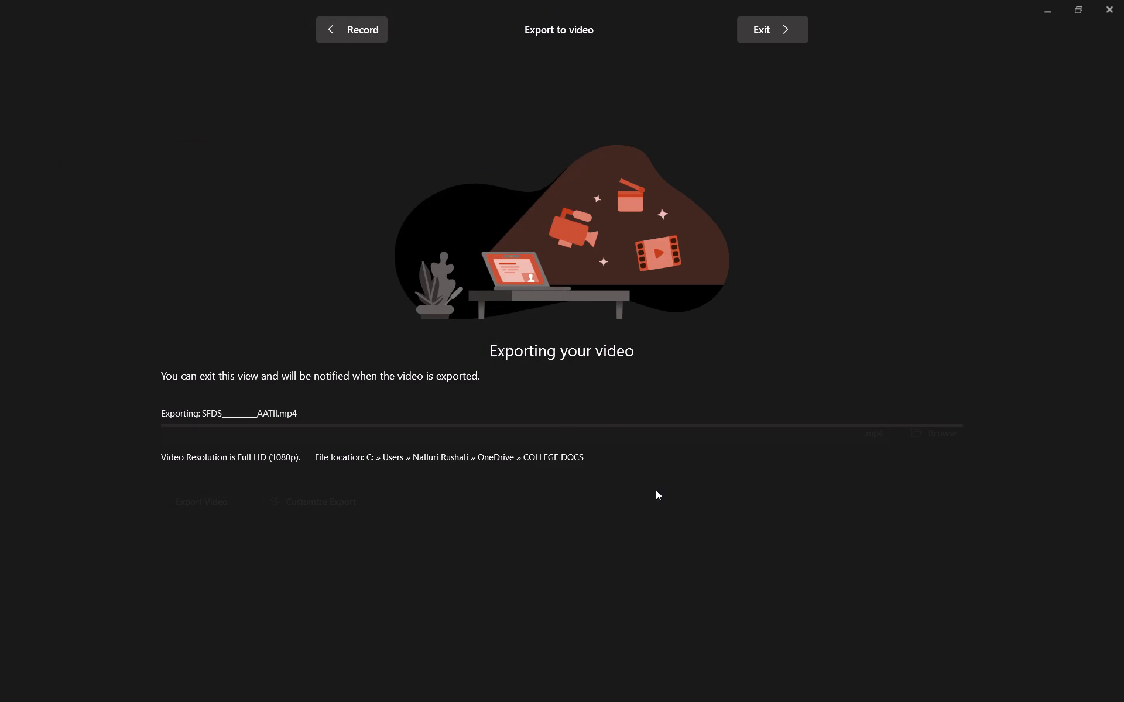
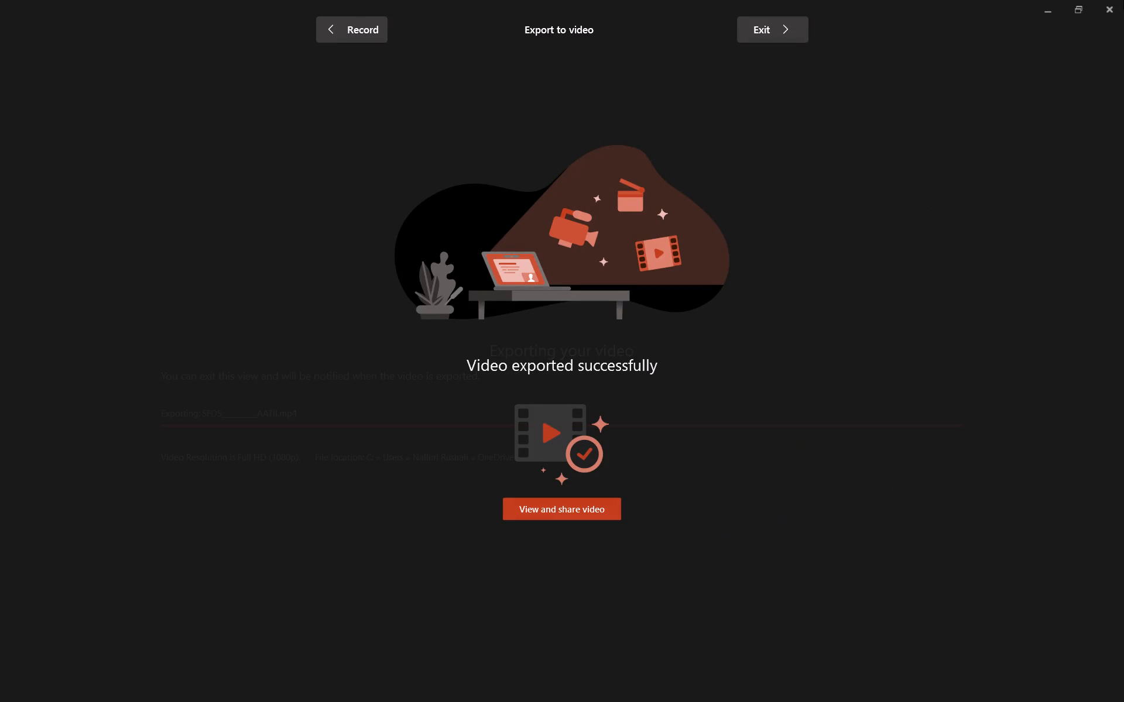
Close the export screen of the finished video.
{"action": "left_click", "coordinate": [1104, 6]}
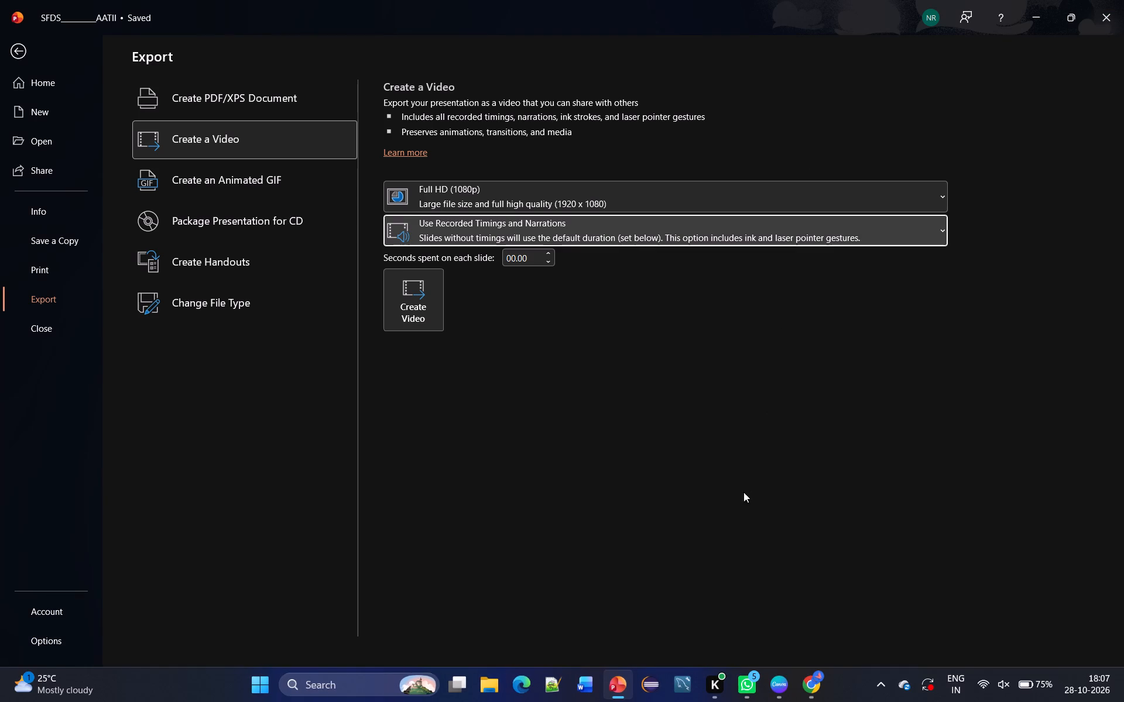
In File Explorer, open the COLLEGE DOCS folder and search it for sfds.
{"action": "left_click", "coordinate": [498, 683]}
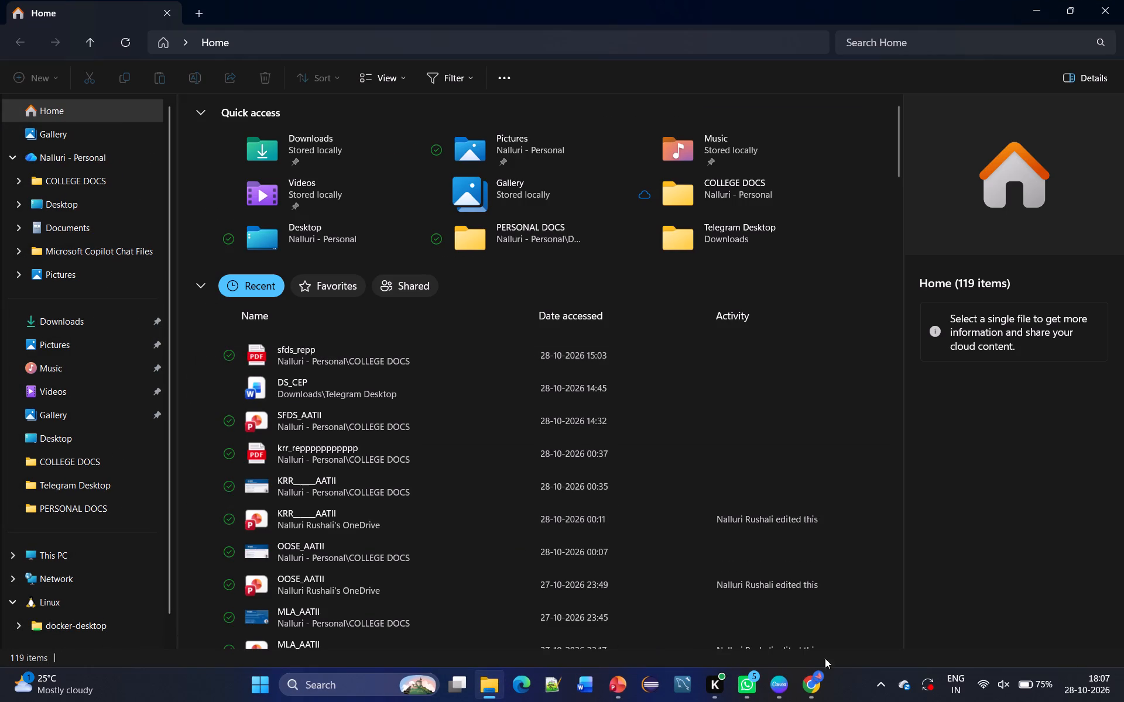
{"action": "left_click", "coordinate": [810, 684]}
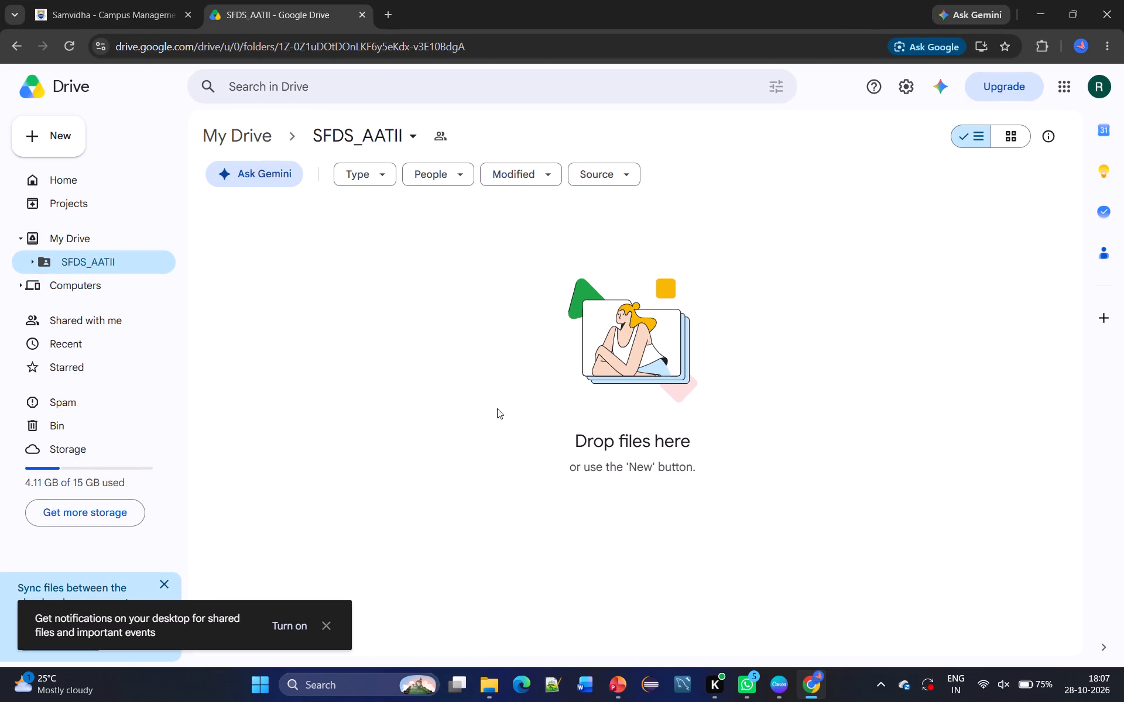
{"action": "left_click", "coordinate": [328, 622]}
{"action": "left_click", "coordinate": [491, 683]}
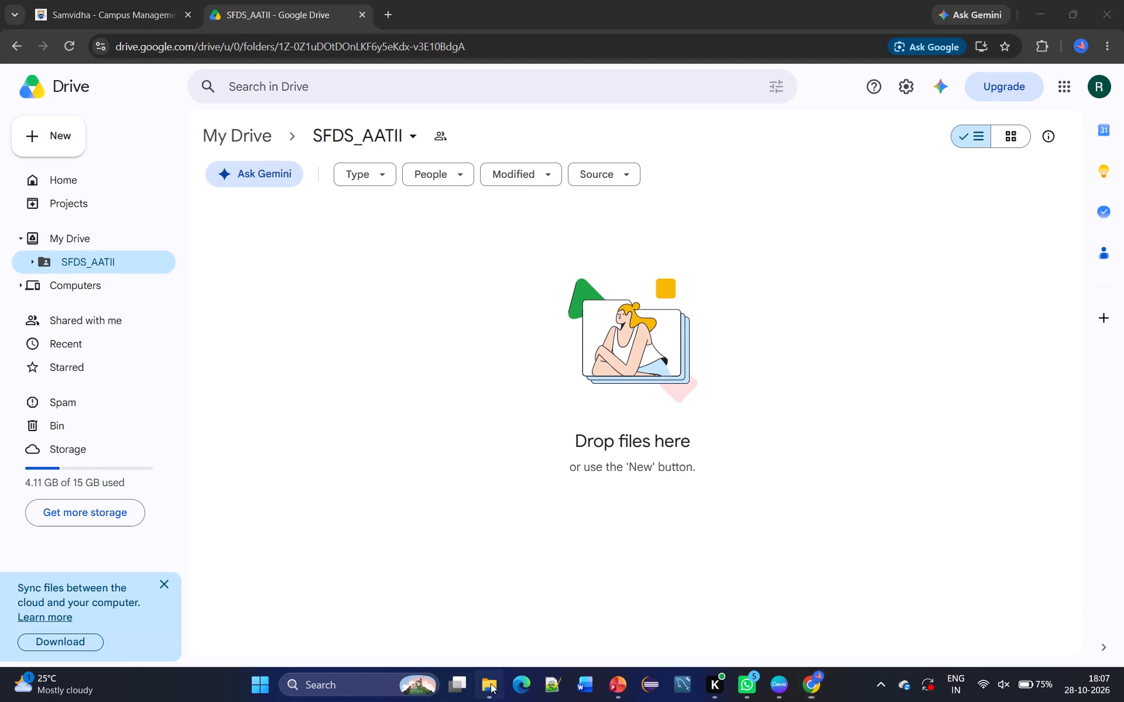
{"action": "double_click", "coordinate": [92, 180]}
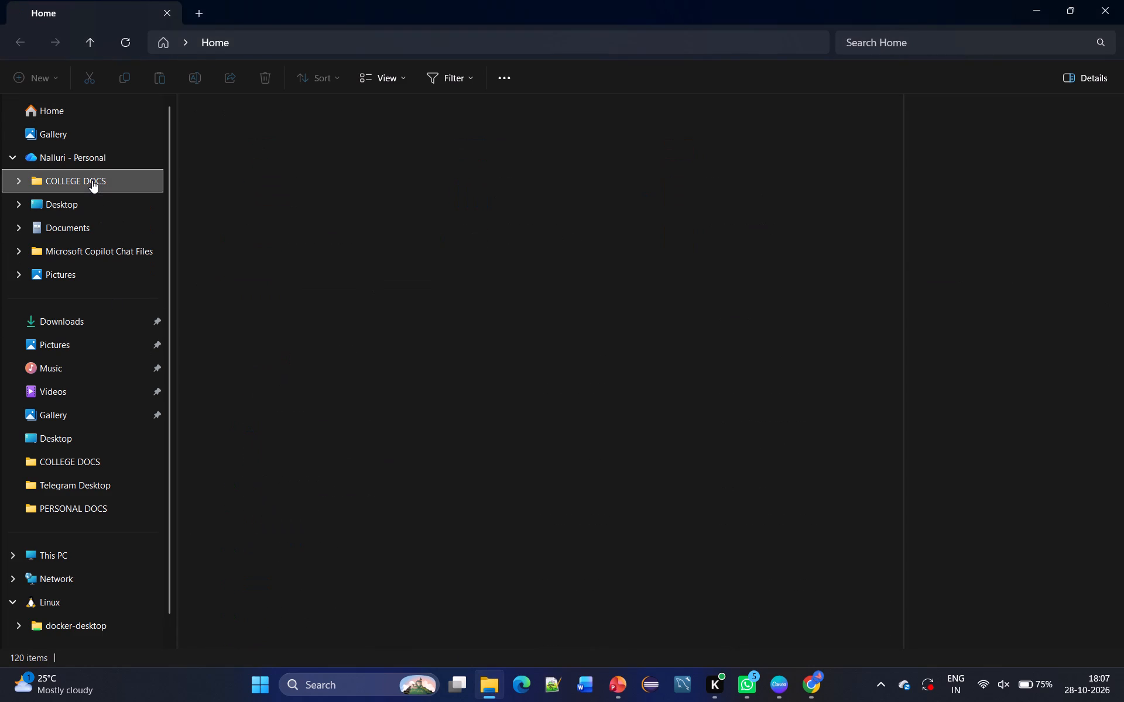
{"action": "left_click", "coordinate": [895, 41]}
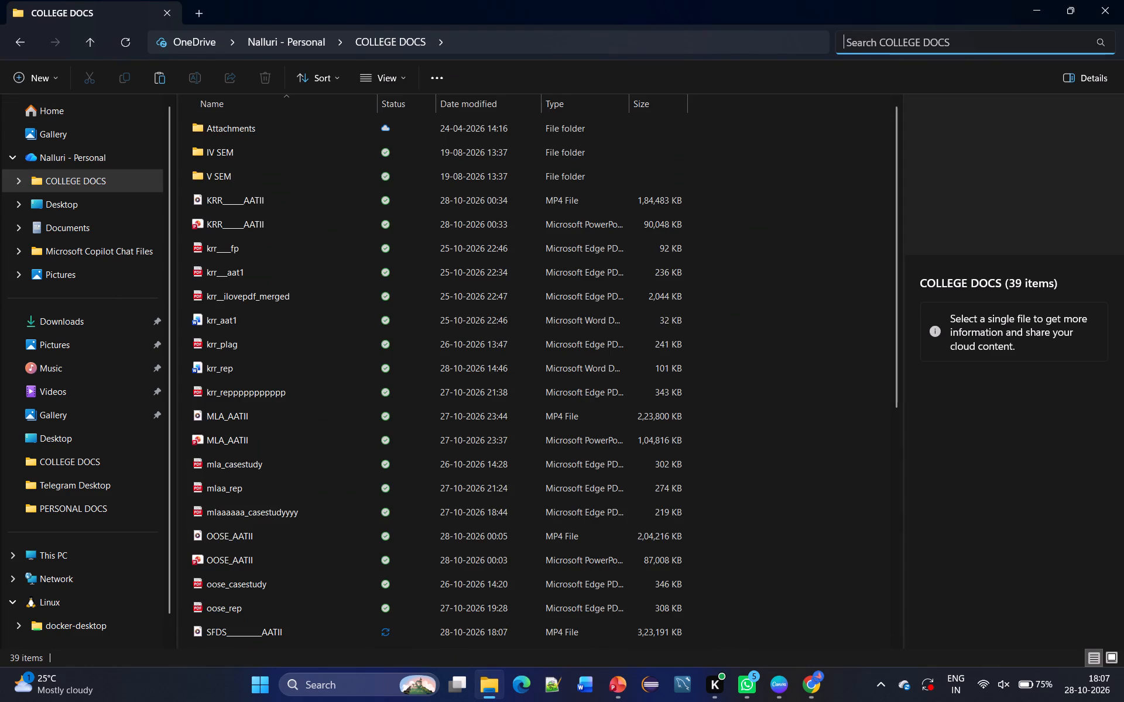
{"action": "type", "text": "sfds"}
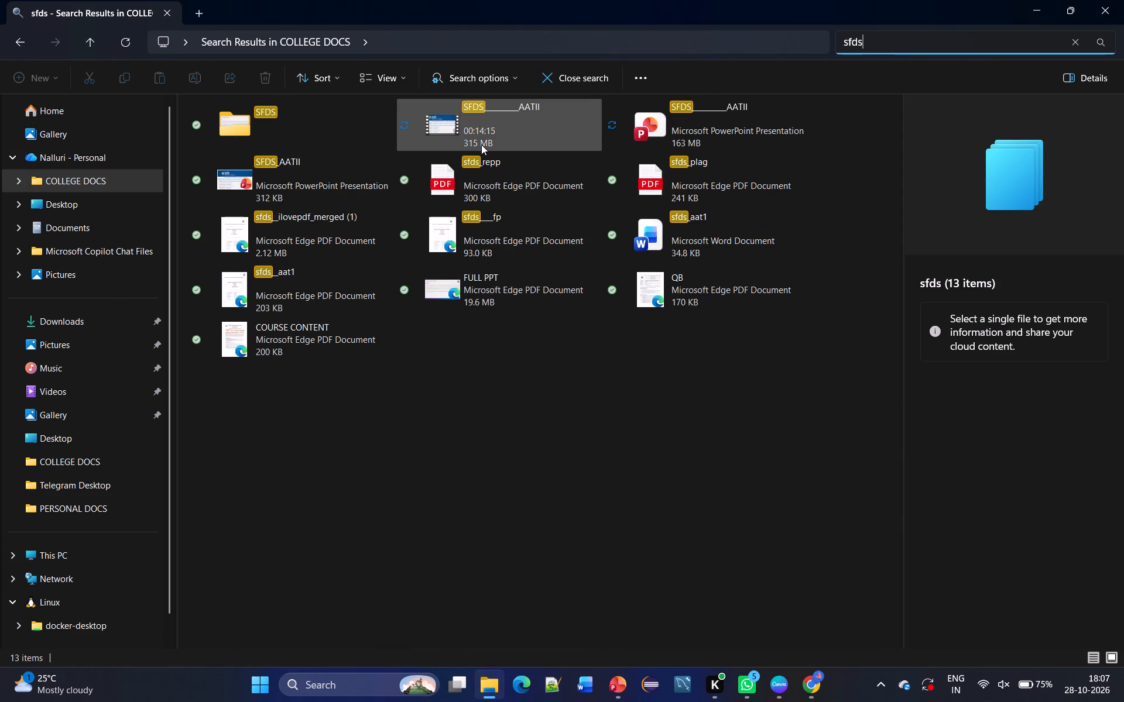
Play the exported SFDS________AATII video briefly to check picture and sound, and close the player.
{"action": "double_click", "coordinate": [481, 144]}
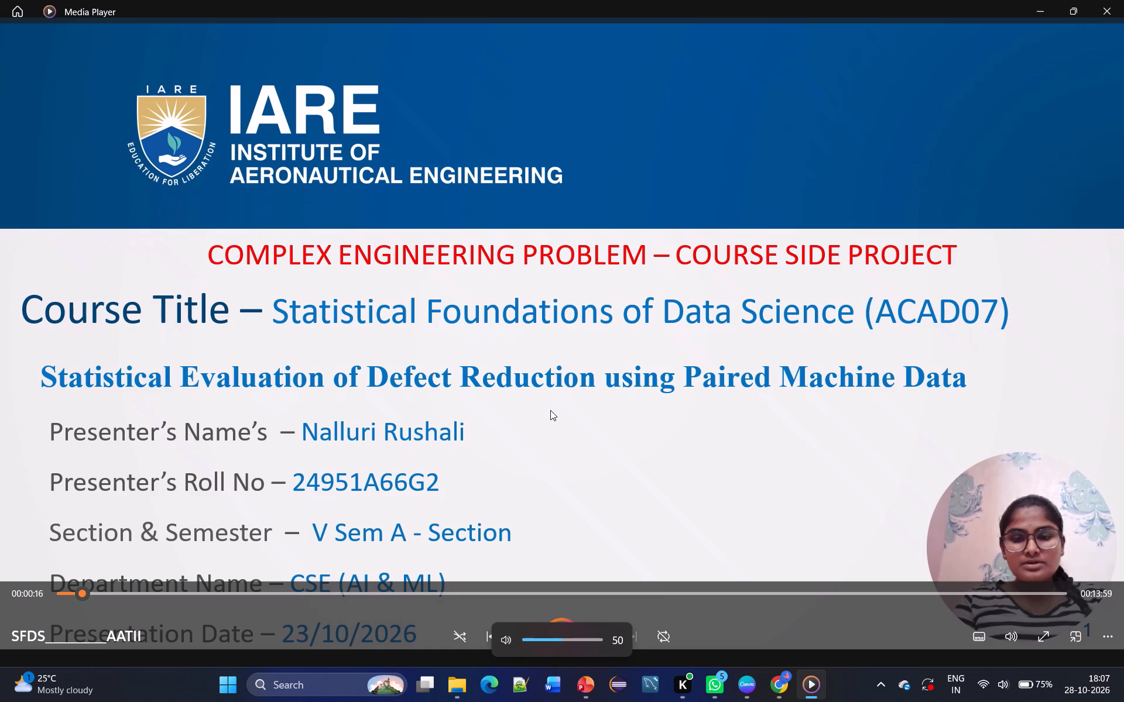
{"action": "scroll", "coordinate": [551, 409], "scroll_direction": "right", "scroll_amount": 1}
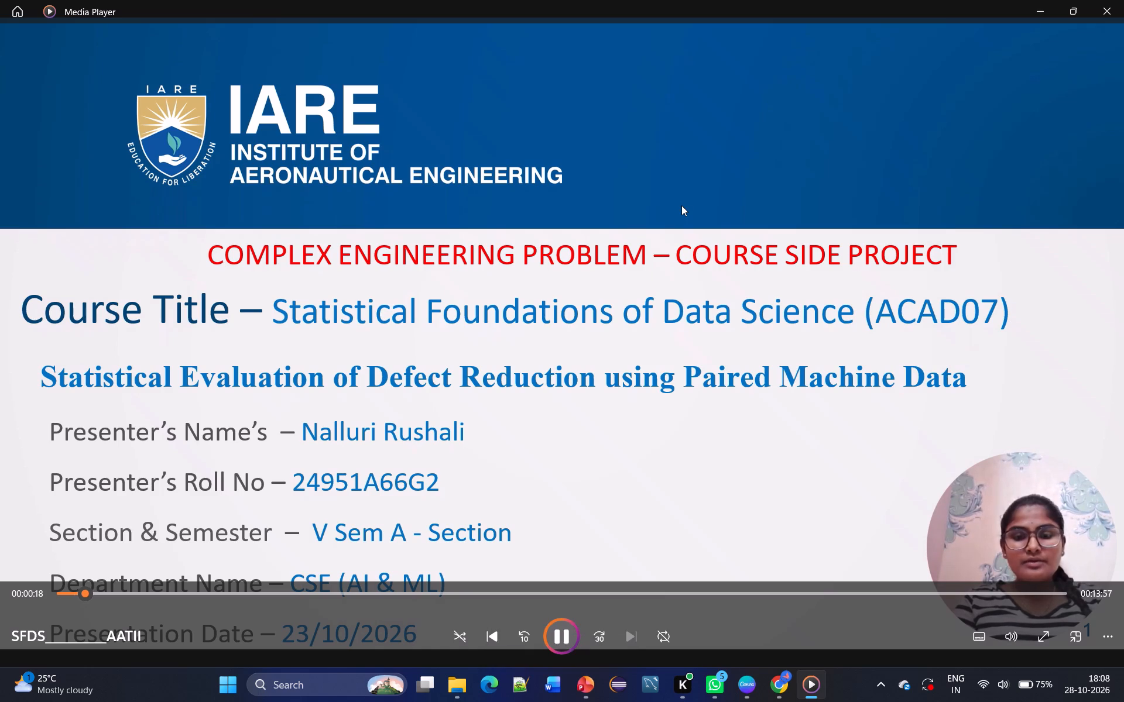
{"action": "left_click", "coordinate": [681, 205]}
{"action": "scroll", "coordinate": [686, 202], "scroll_direction": "right", "scroll_amount": 2}
{"action": "left_click", "coordinate": [1123, 0]}
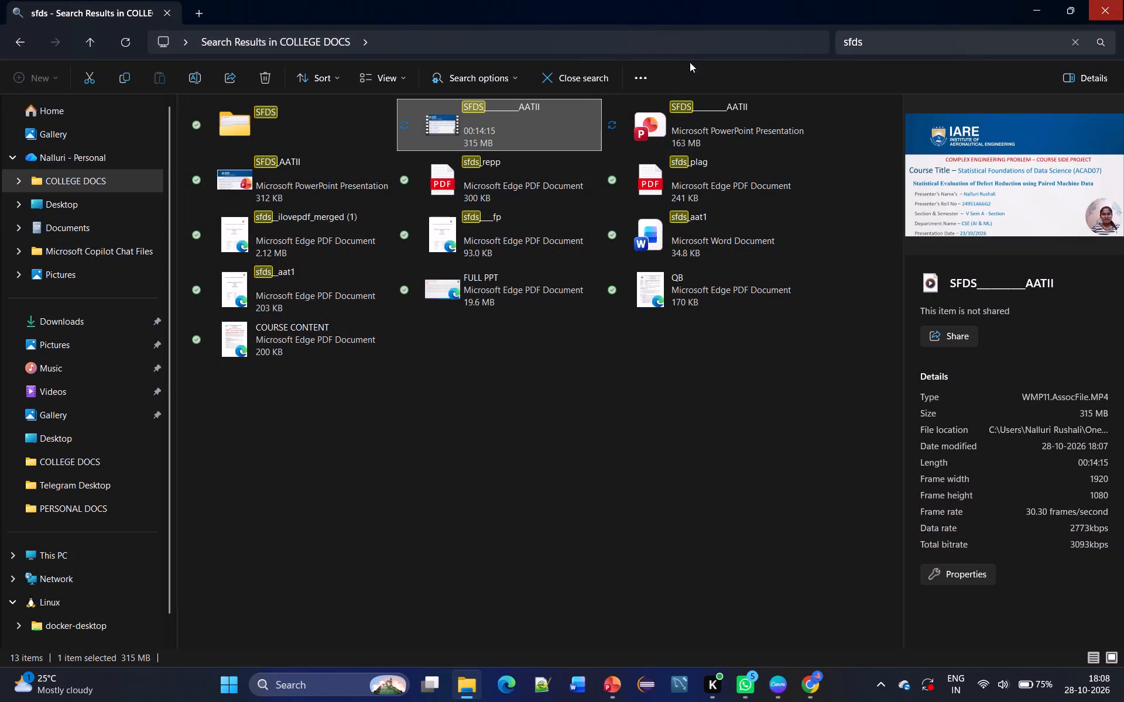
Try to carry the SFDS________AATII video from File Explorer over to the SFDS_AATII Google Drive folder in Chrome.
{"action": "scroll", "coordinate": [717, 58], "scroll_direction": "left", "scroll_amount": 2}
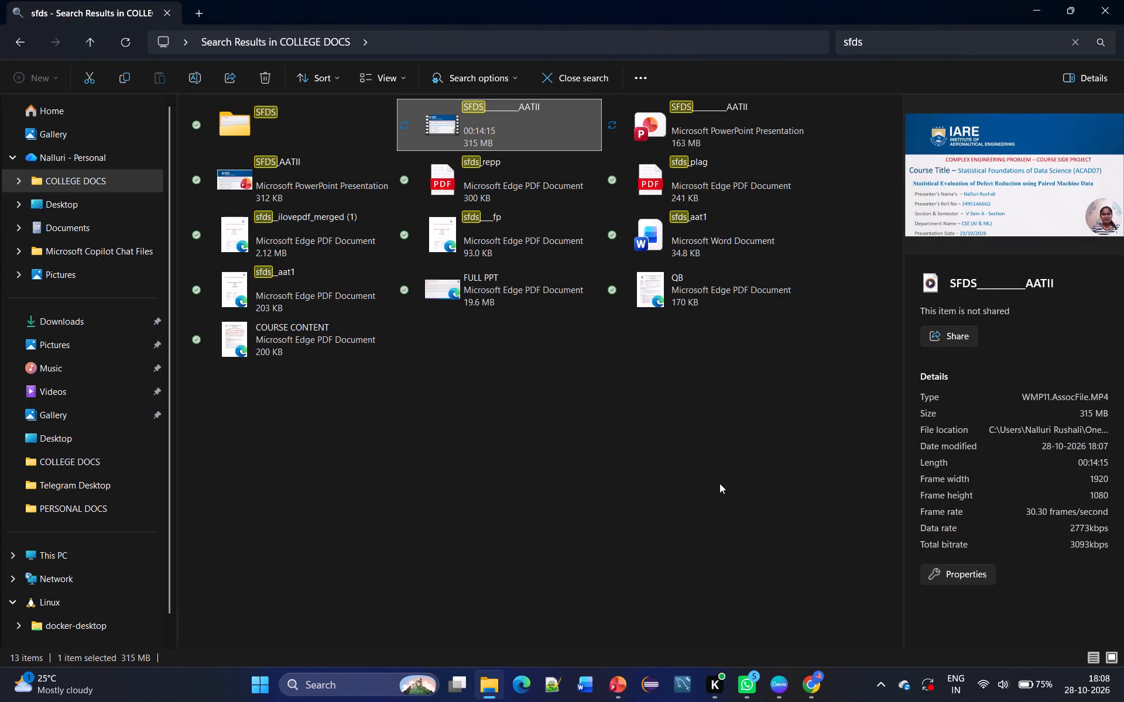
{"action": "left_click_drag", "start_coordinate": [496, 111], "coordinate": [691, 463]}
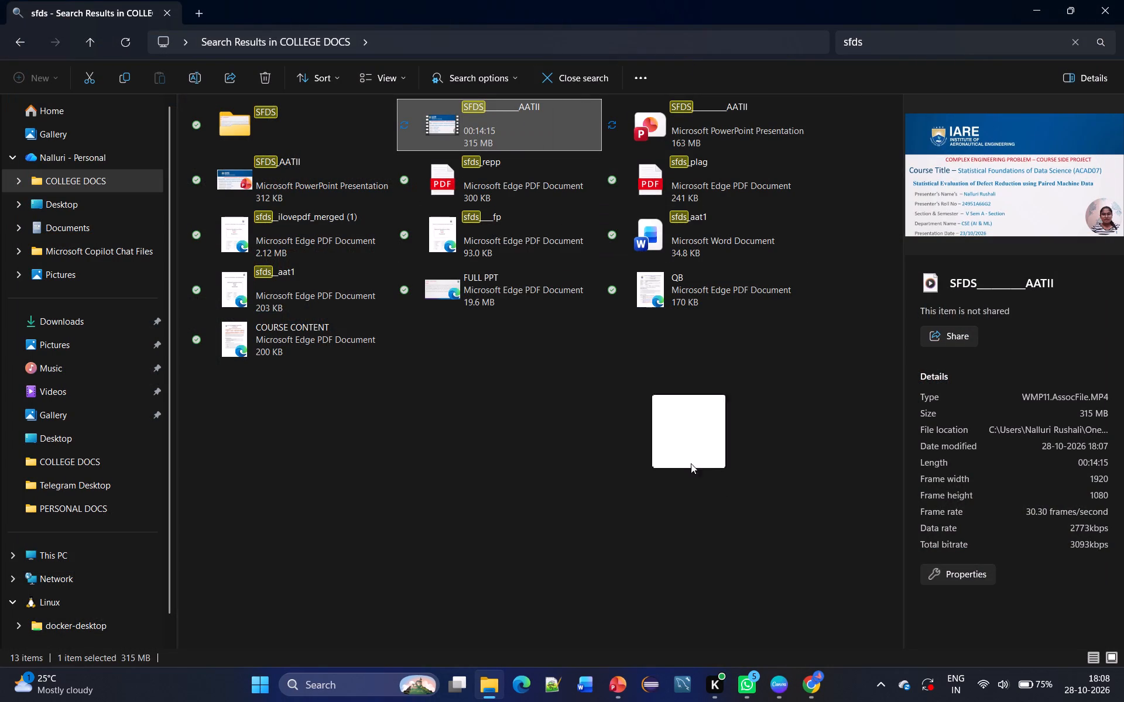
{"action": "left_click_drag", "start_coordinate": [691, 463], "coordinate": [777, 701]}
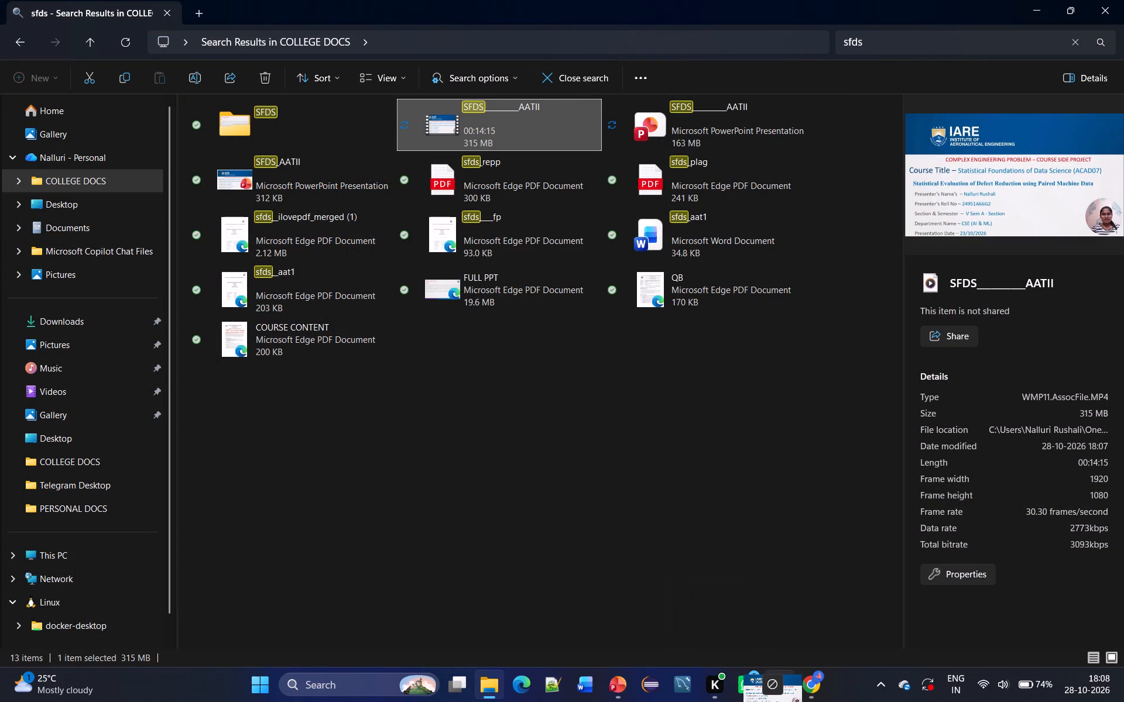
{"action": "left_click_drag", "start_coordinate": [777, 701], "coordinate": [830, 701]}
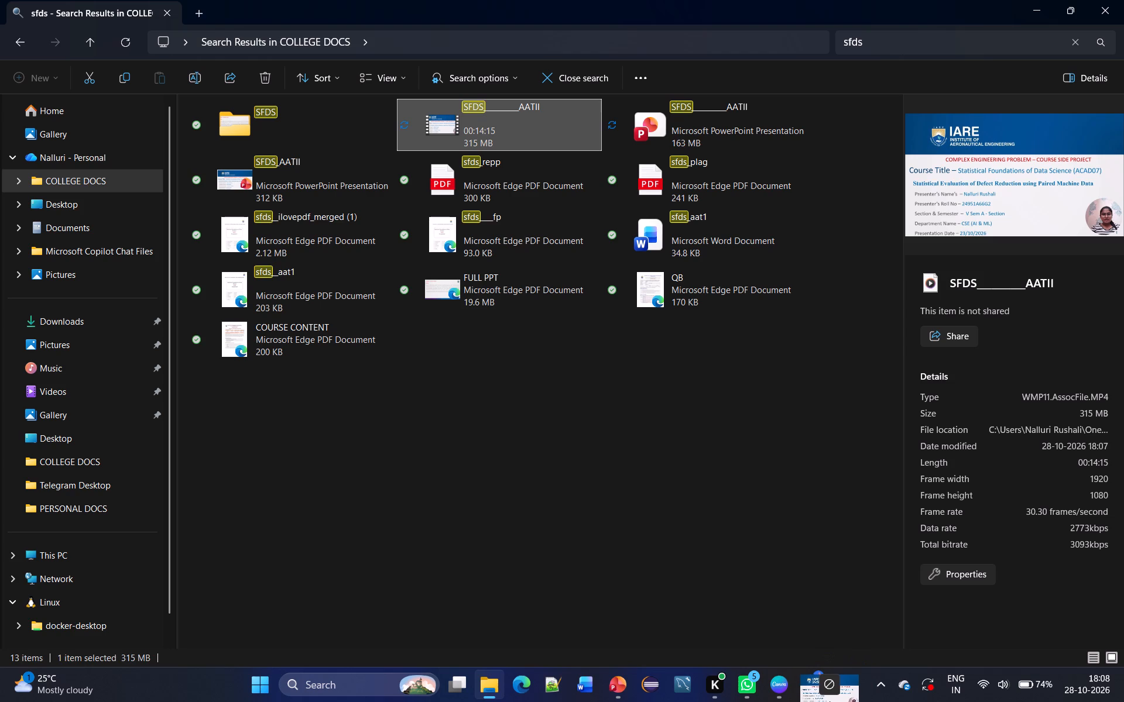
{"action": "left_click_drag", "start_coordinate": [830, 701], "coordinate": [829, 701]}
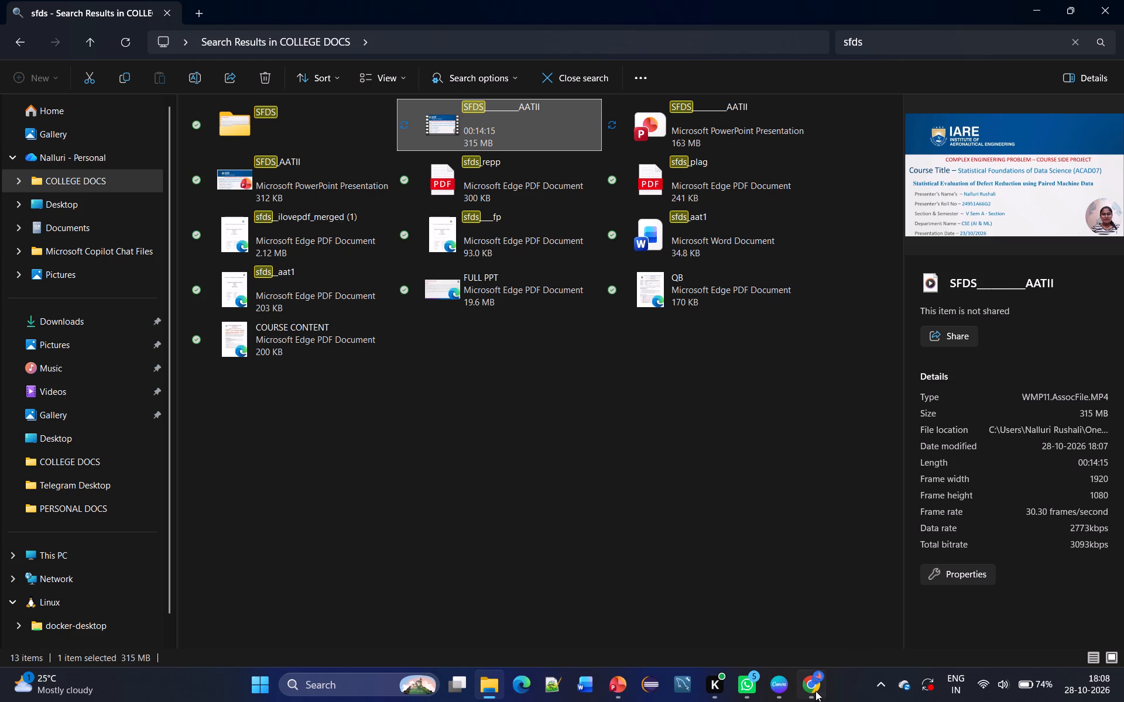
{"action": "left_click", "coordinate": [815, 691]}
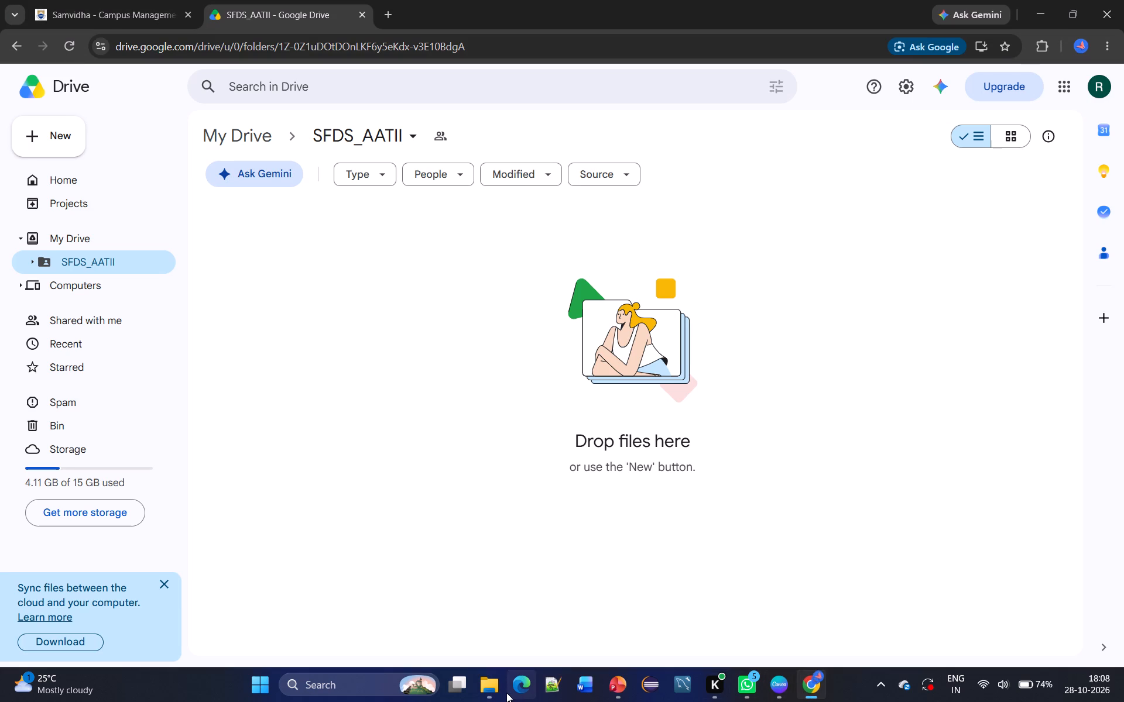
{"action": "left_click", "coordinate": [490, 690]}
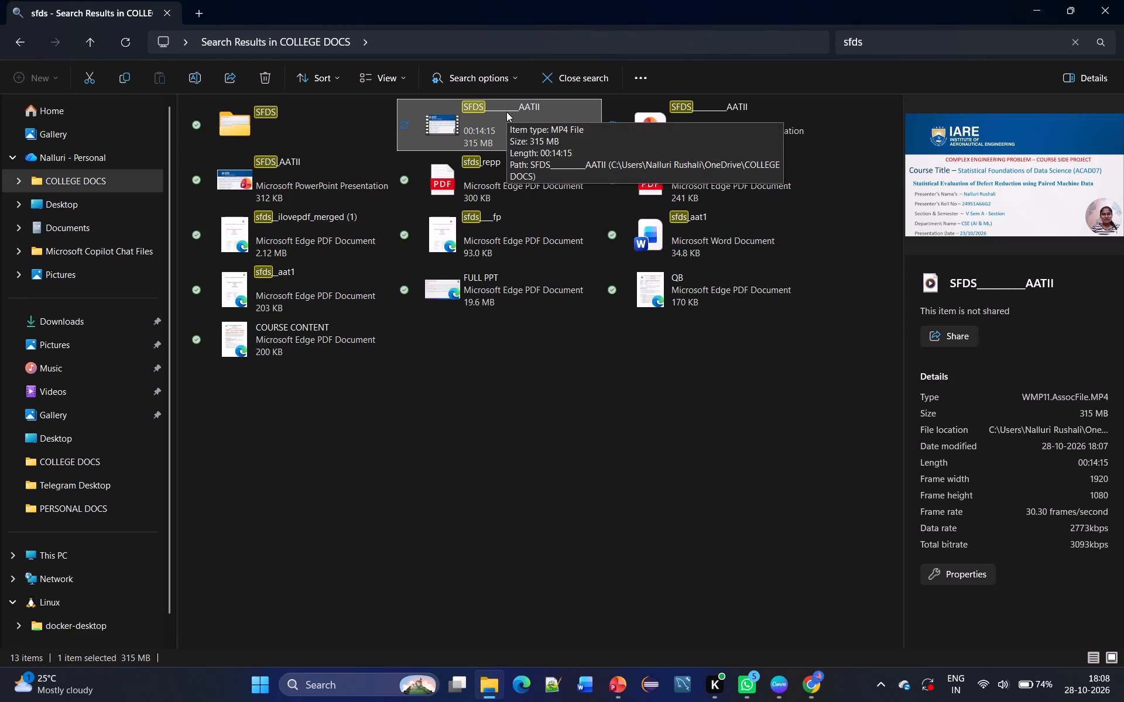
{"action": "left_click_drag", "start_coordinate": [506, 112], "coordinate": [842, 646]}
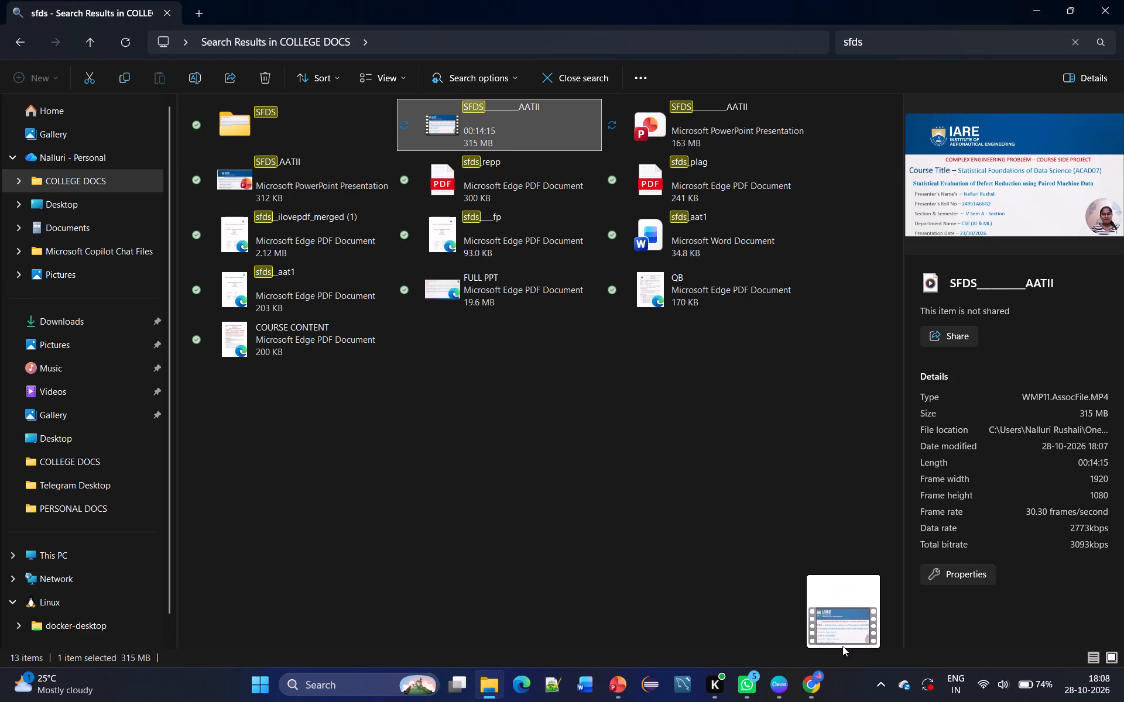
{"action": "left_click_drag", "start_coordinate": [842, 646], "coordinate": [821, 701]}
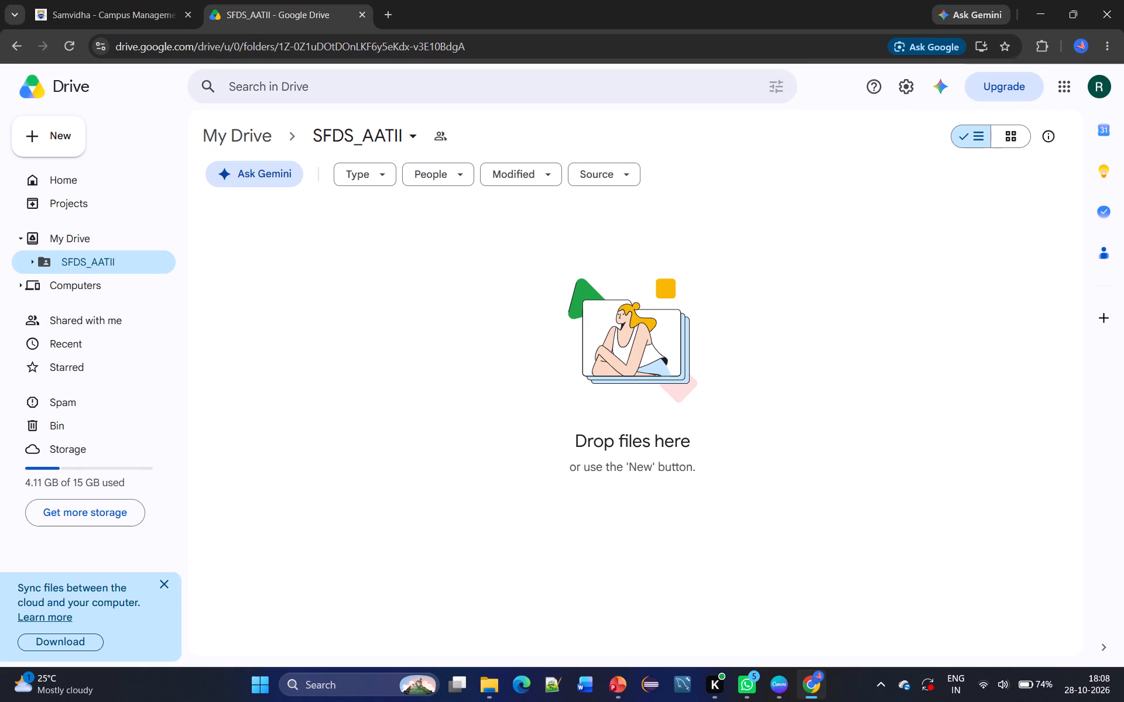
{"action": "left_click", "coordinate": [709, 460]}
With Chrome and File Explorer side by side, upload the SFDS________AATII video to the SFDS_AATII Drive folder, and restore Chrome to full size.
{"action": "left_click", "coordinate": [1010, 47]}
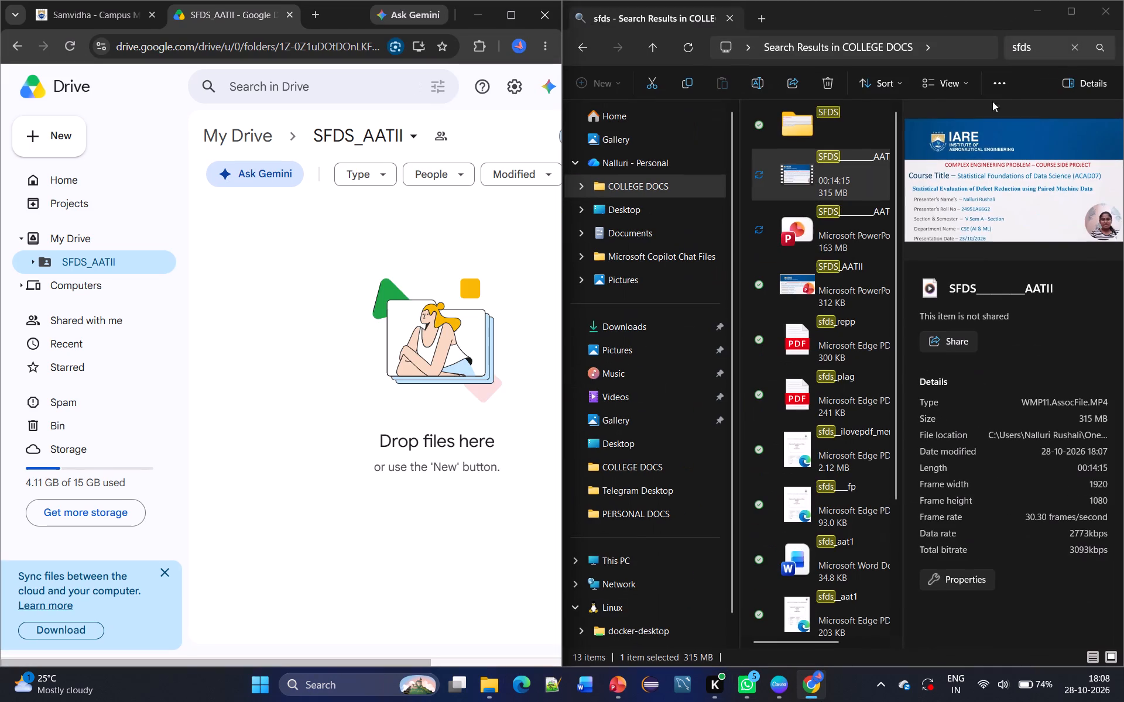
{"action": "left_click_drag", "start_coordinate": [838, 171], "coordinate": [710, 236]}
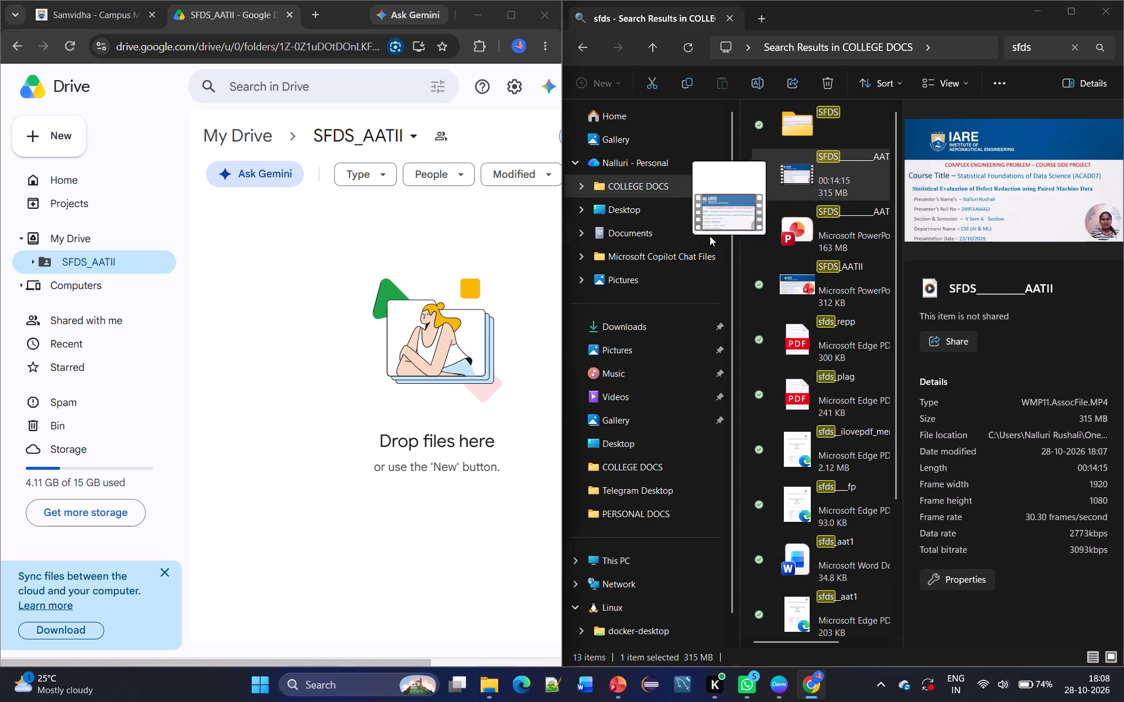
{"action": "left_click_drag", "start_coordinate": [710, 236], "coordinate": [471, 328]}
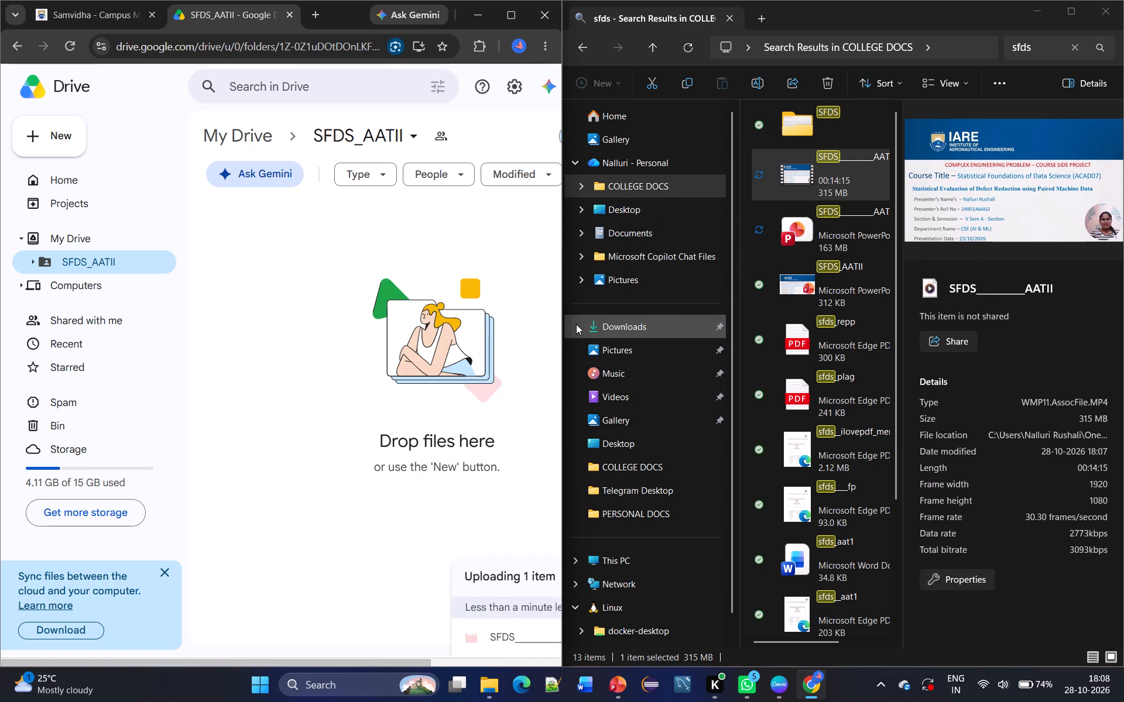
{"action": "left_click", "coordinate": [521, 426]}
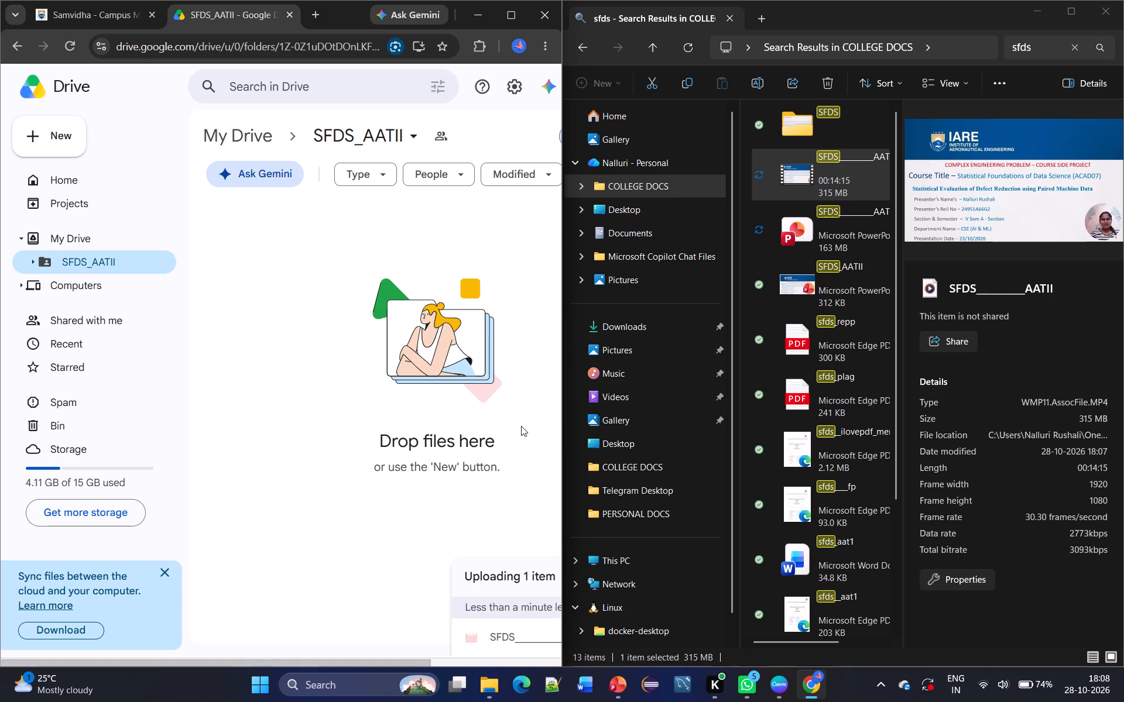
{"action": "left_click", "coordinate": [521, 426]}
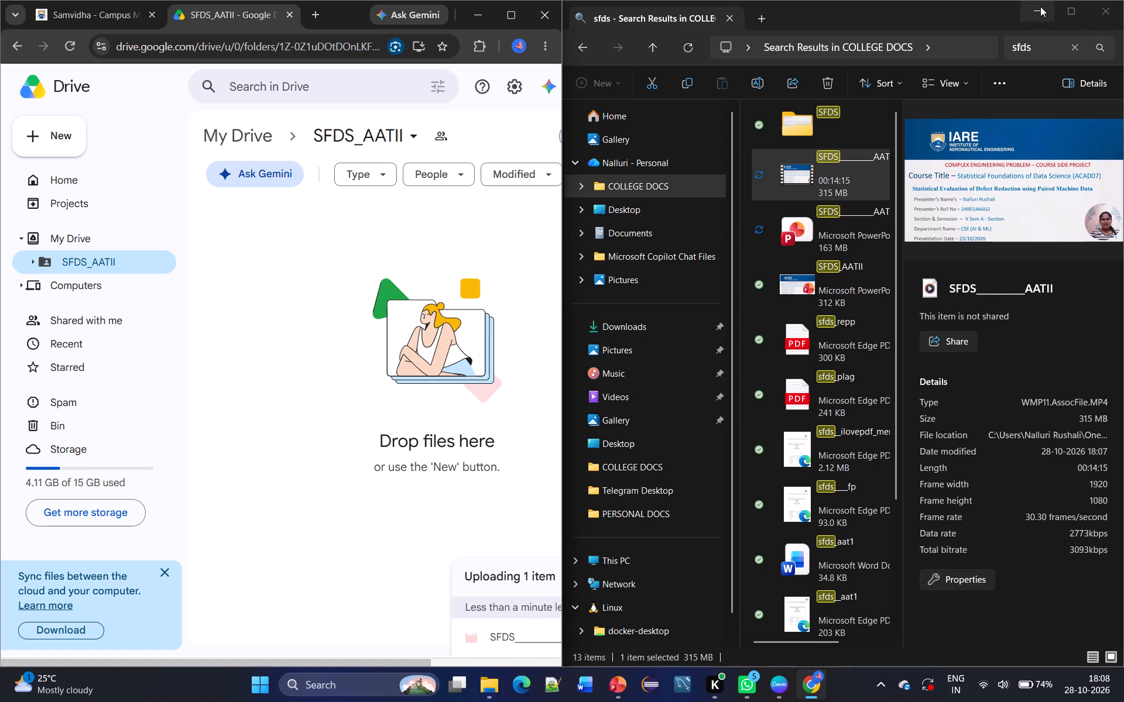
{"action": "left_click", "coordinate": [1040, 6]}
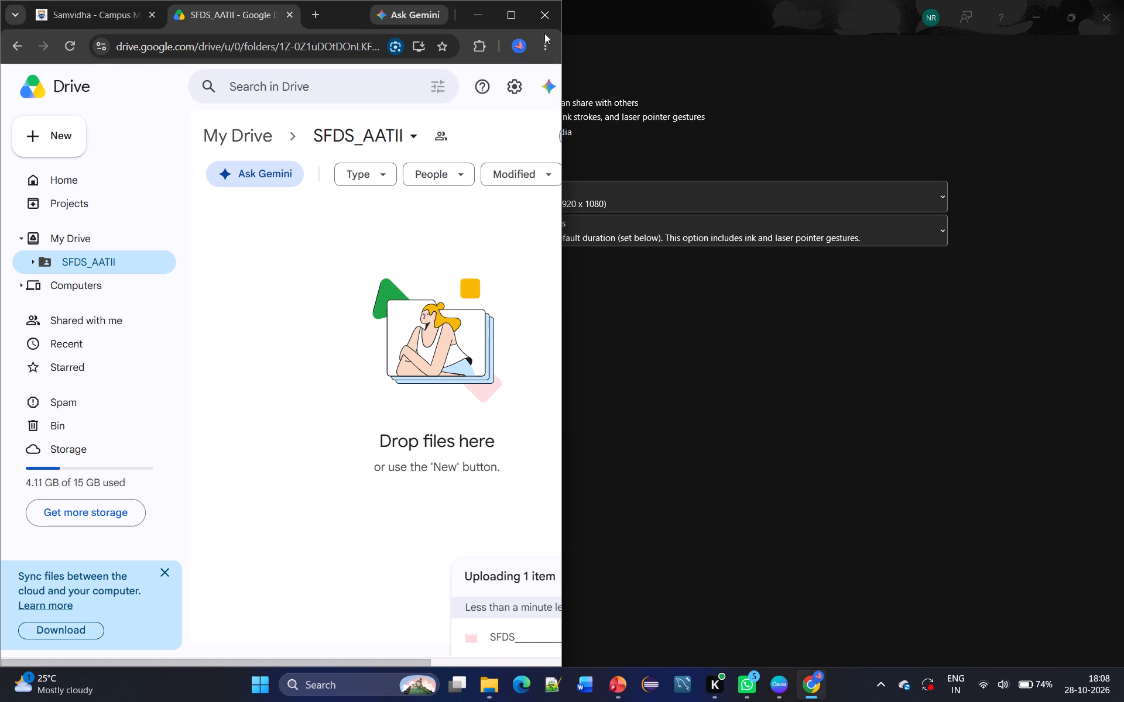
{"action": "left_click", "coordinate": [513, 13]}
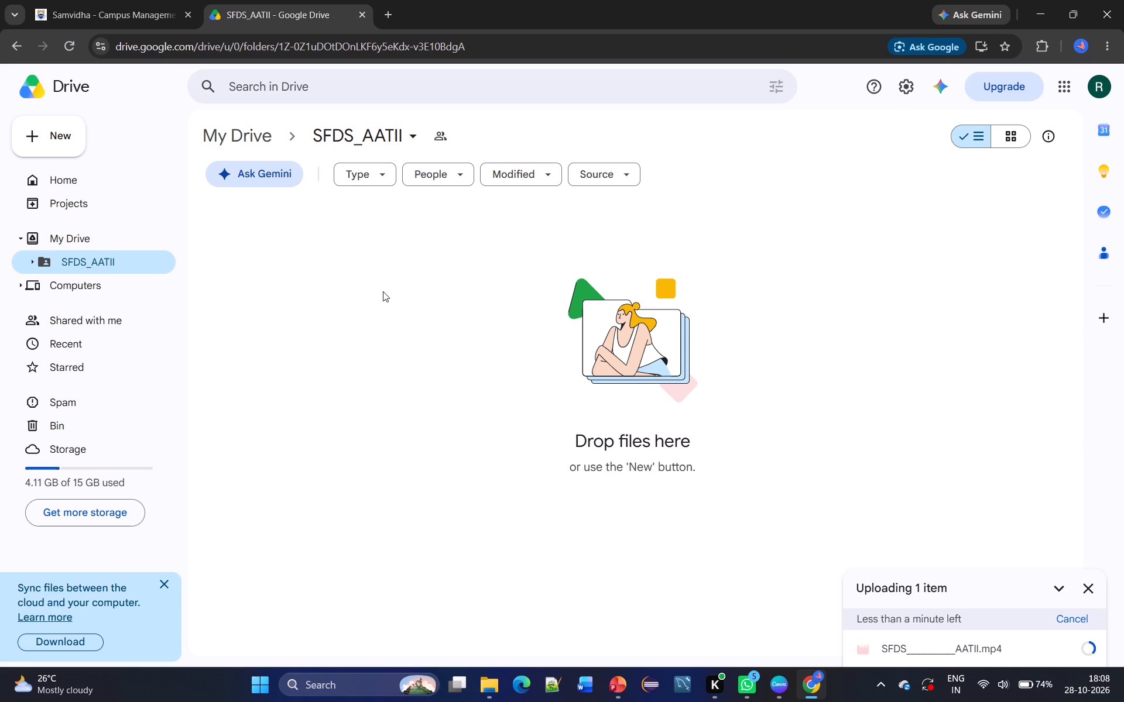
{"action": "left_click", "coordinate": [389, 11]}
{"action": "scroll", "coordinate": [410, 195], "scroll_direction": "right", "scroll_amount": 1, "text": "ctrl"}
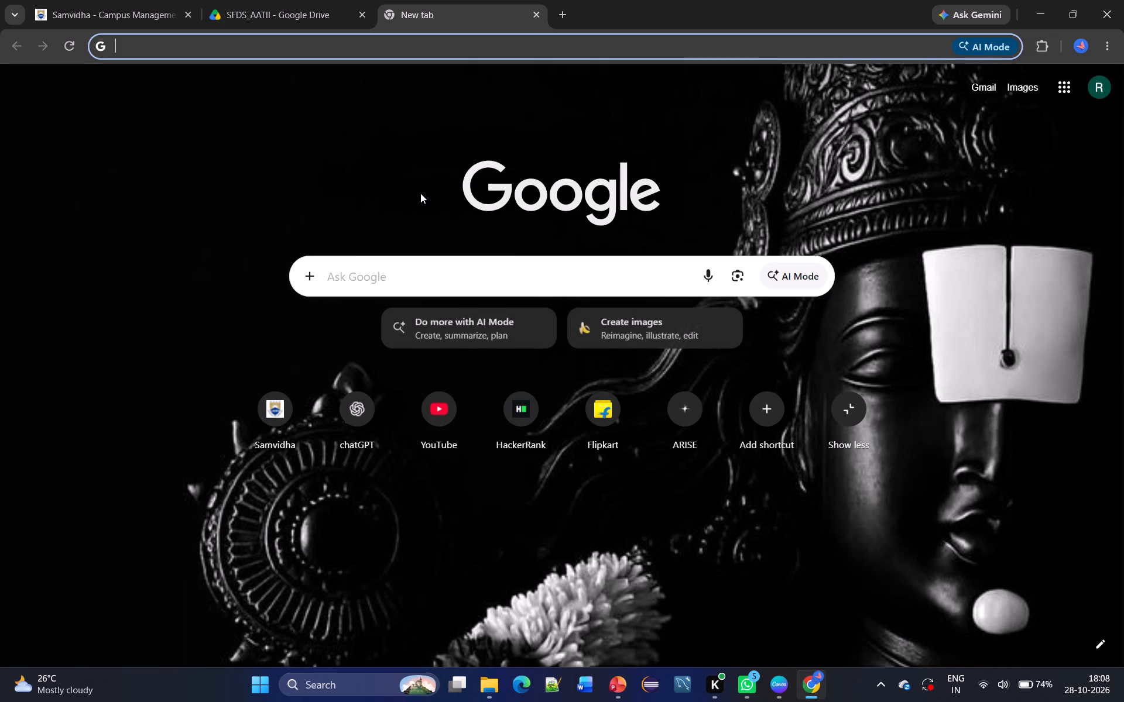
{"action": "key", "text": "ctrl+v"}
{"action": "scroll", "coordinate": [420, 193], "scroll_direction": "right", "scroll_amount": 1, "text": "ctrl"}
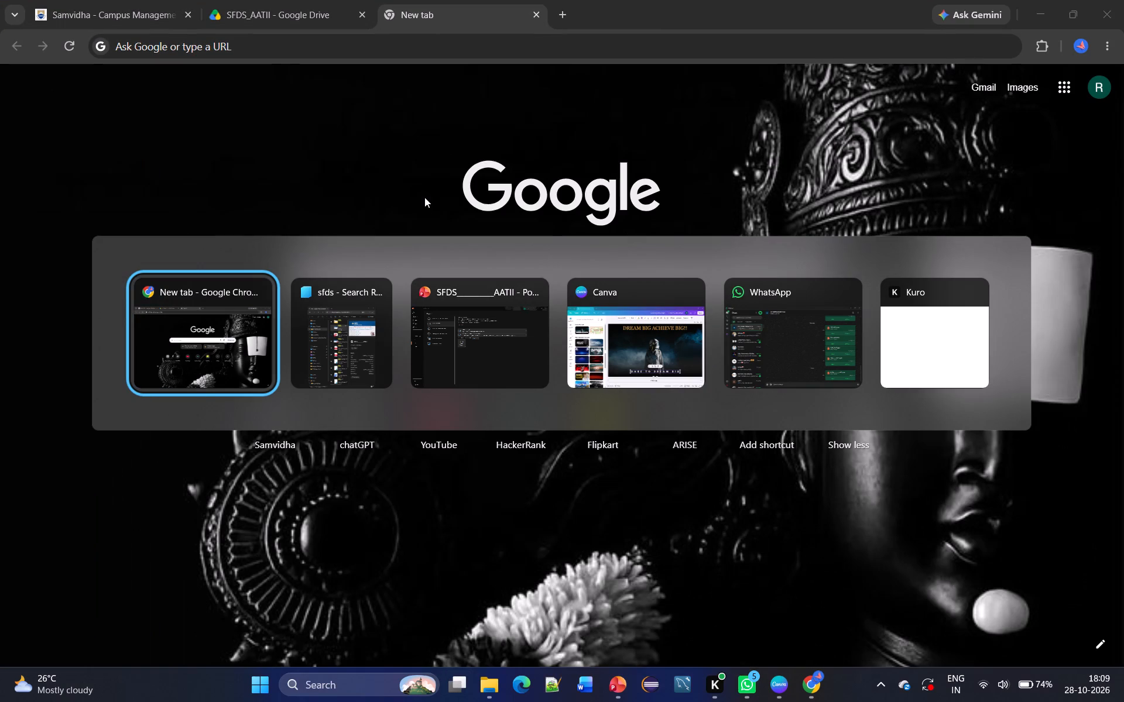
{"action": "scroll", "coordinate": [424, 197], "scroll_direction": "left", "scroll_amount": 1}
Return to the SFDS_AATII Drive folder and reload it to check the uploaded video.
{"action": "left_click", "coordinate": [274, 9]}
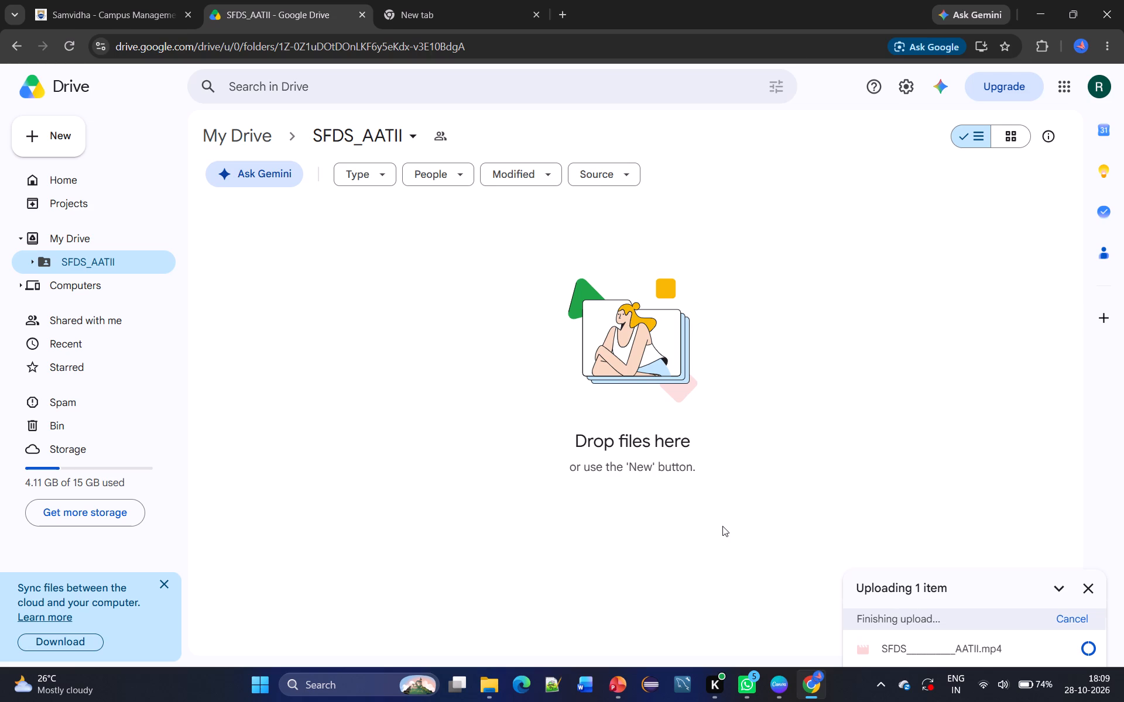
{"action": "key", "text": "ctrl+s"}
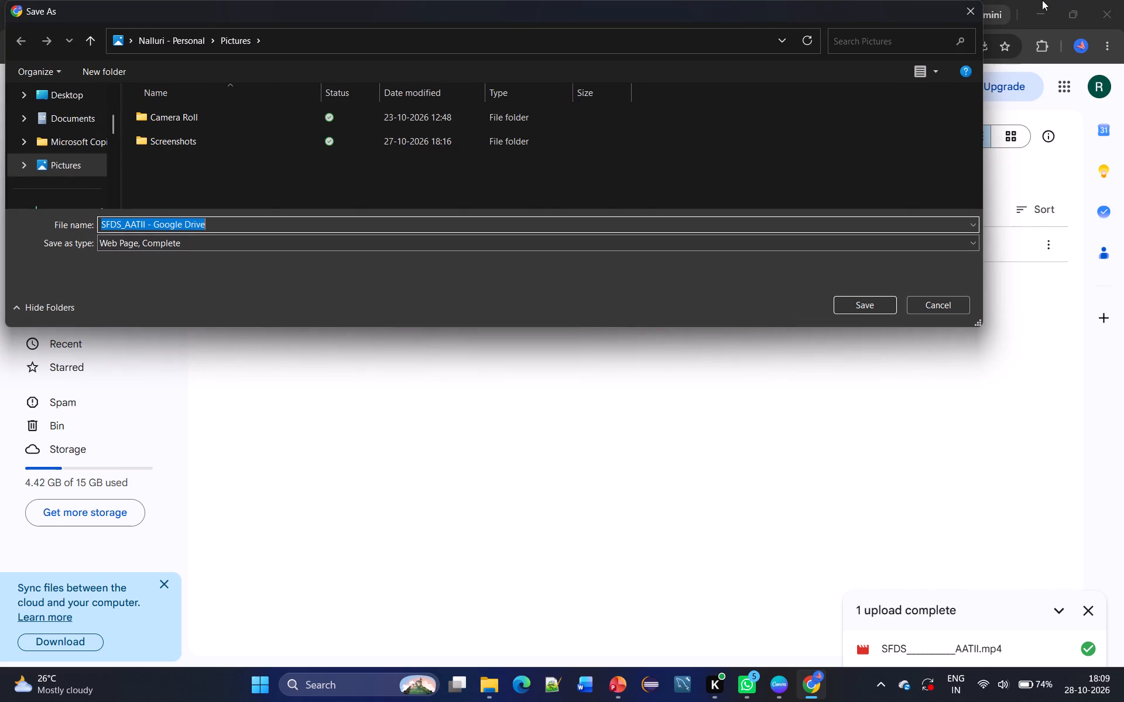
{"action": "left_click", "coordinate": [959, 9]}
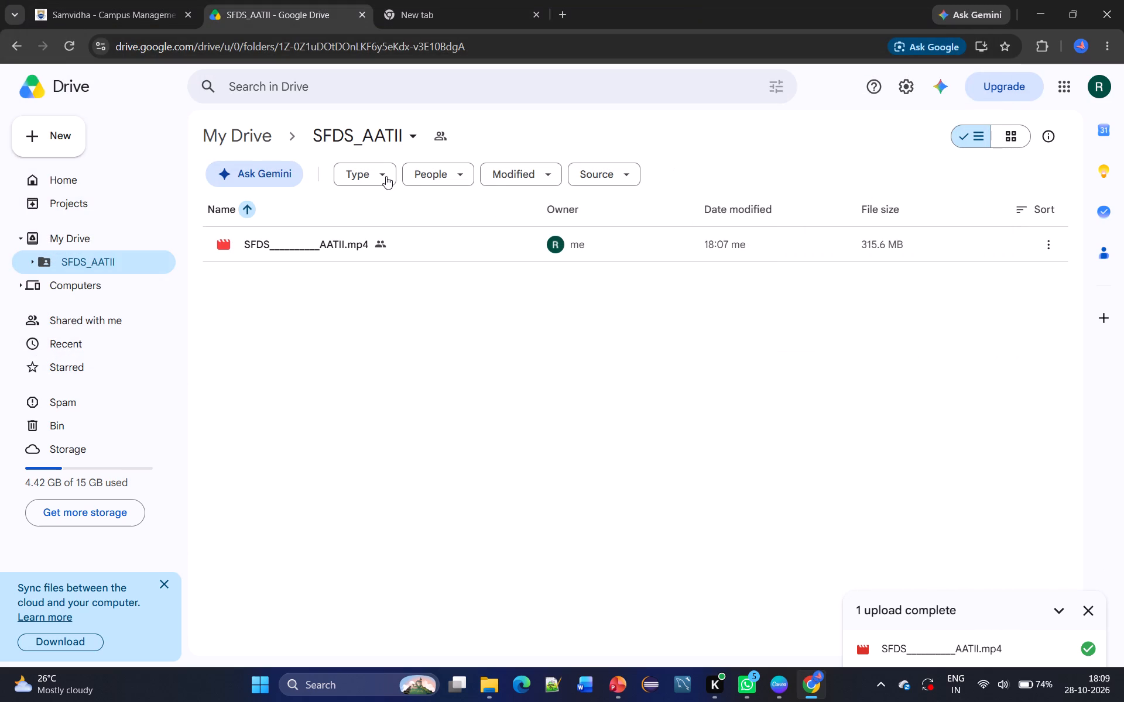
{"action": "left_click", "coordinate": [73, 50]}
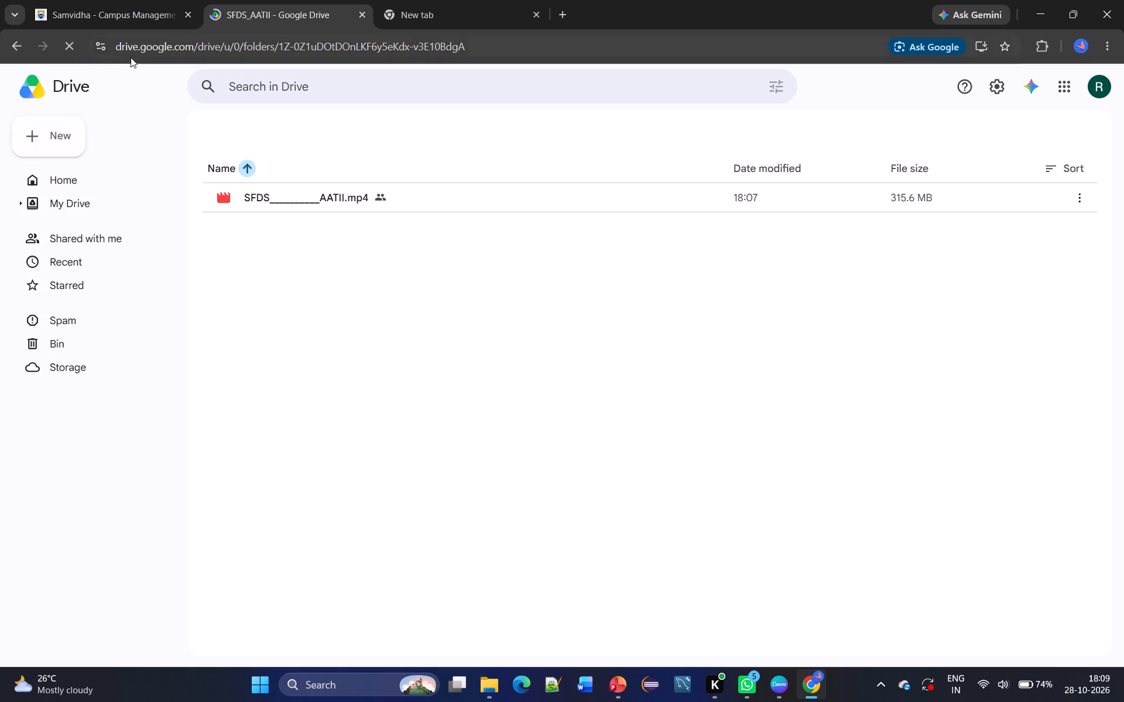
Close the Google Drive tab and sign in to the Samvidha student portal with the saved credentials.
{"action": "left_click", "coordinate": [361, 13]}
{"action": "left_click", "coordinate": [84, 0]}
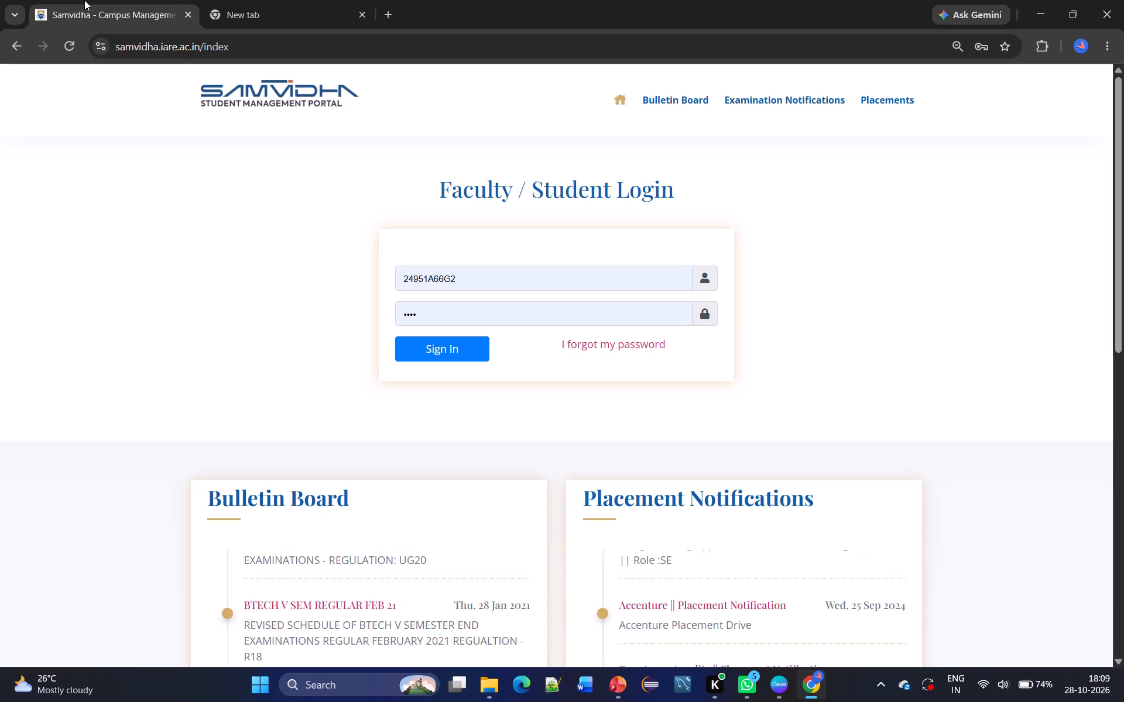
{"action": "left_click_drag", "start_coordinate": [432, 329], "coordinate": [431, 350]}
{"action": "left_click", "coordinate": [431, 350]}
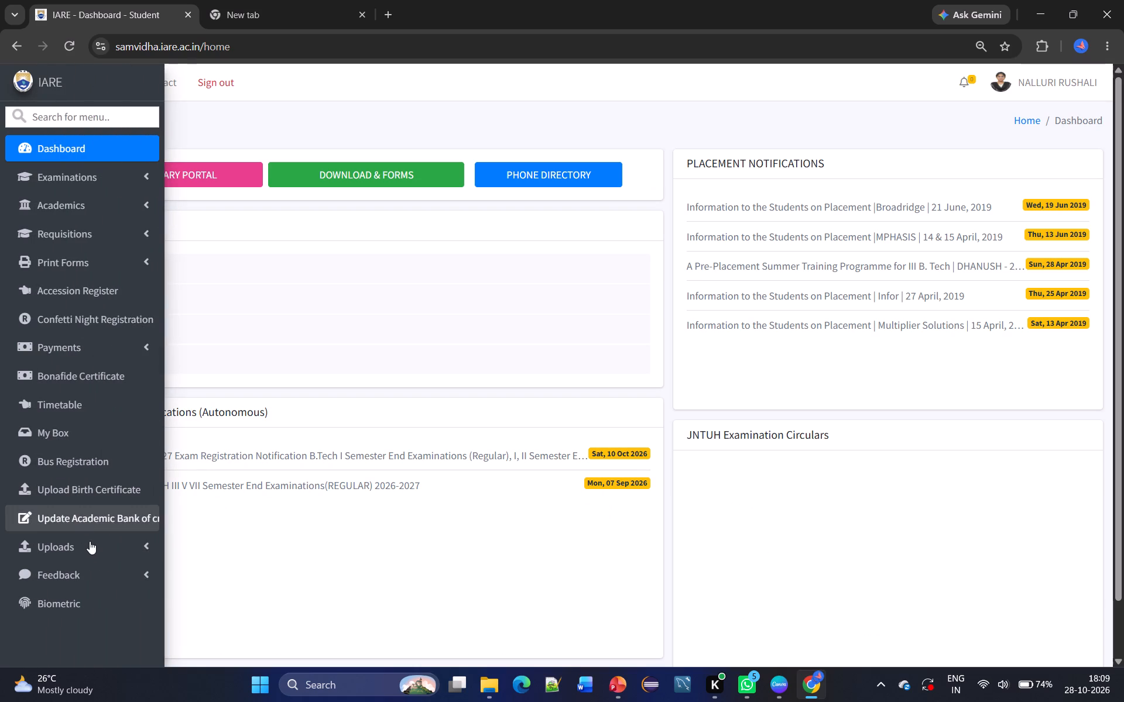
Open the AAT-II uploads page and get the assigned question for ACAD07, Statistical Foundations of Data Science.
{"action": "left_click", "coordinate": [91, 545]}
{"action": "scroll", "coordinate": [91, 545], "scroll_direction": "down", "scroll_amount": 3}
{"action": "left_click", "coordinate": [97, 527]}
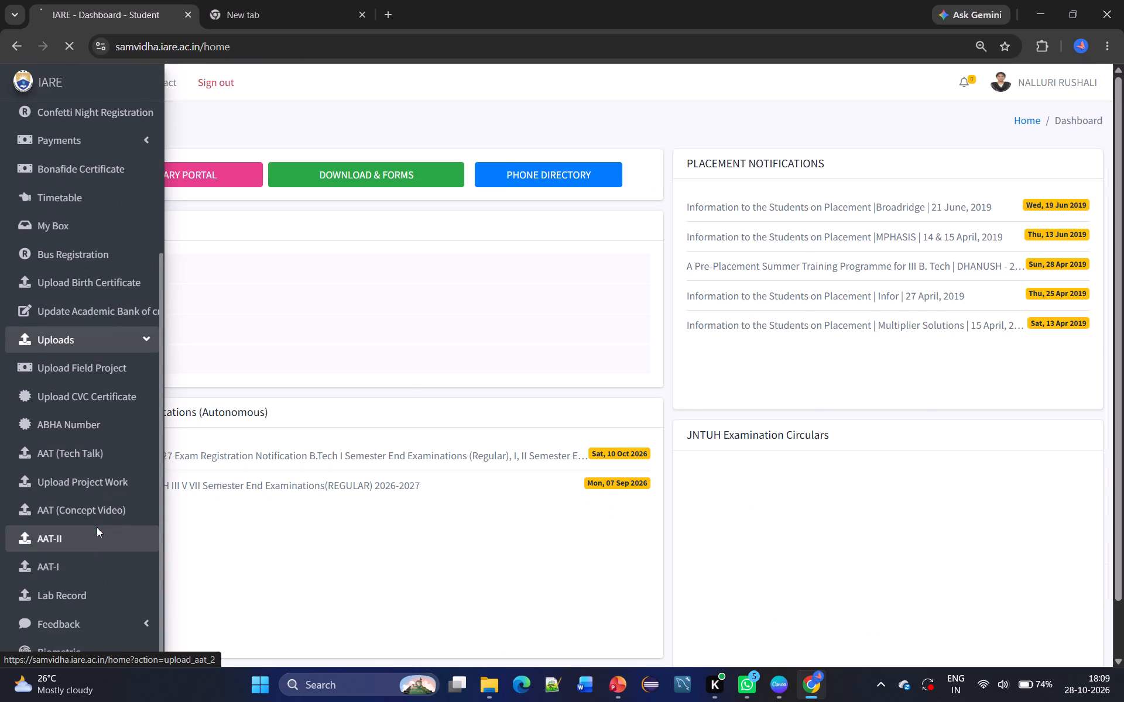
{"action": "left_click", "coordinate": [948, 421]}
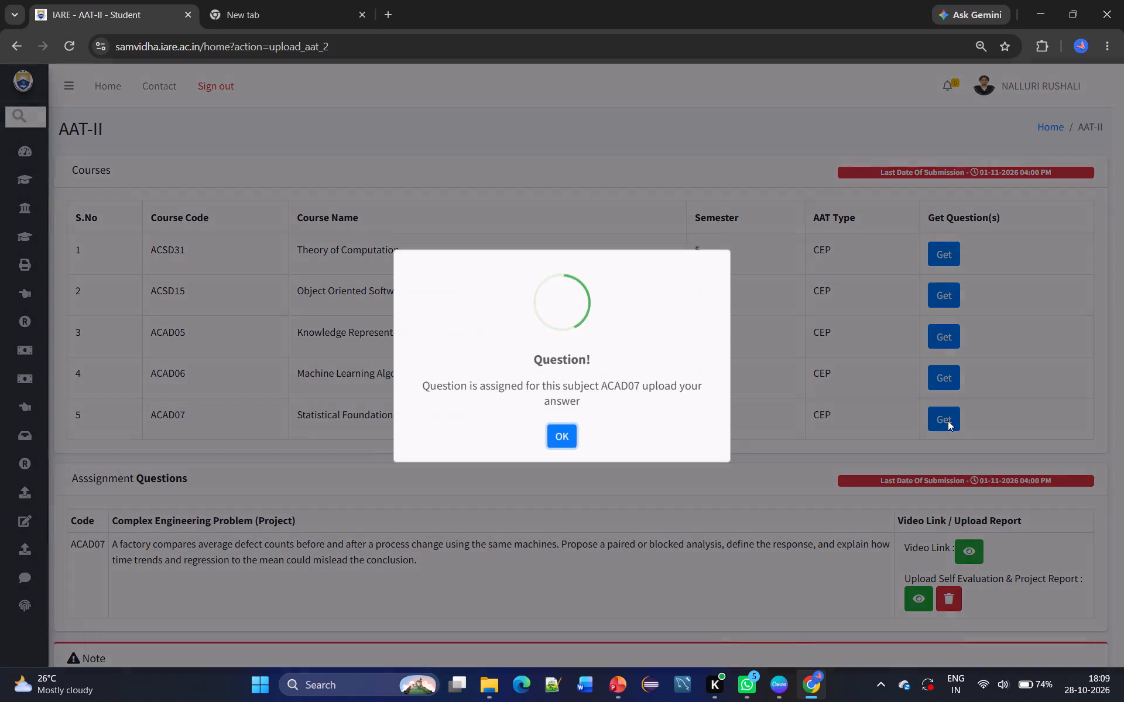
{"action": "left_click", "coordinate": [561, 434]}
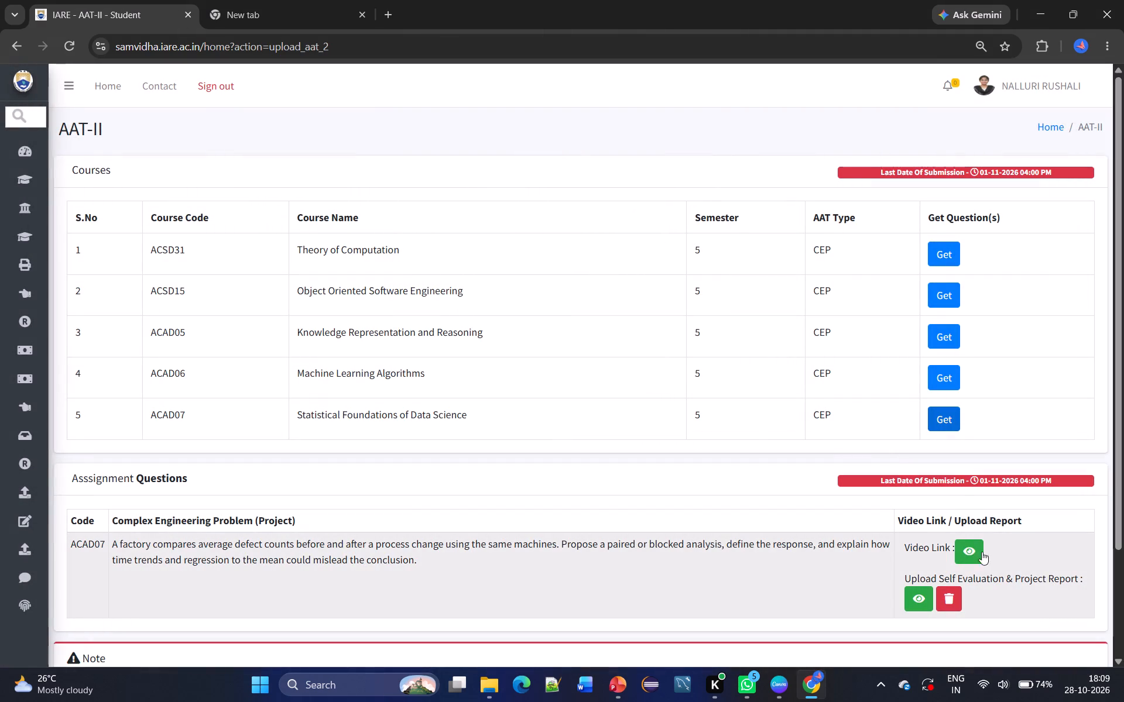
Follow the submitted ACAD07 video link to Google Drive, preview the SFDS________AATII.mp4 video, and close the preview.
{"action": "left_click", "coordinate": [971, 561]}
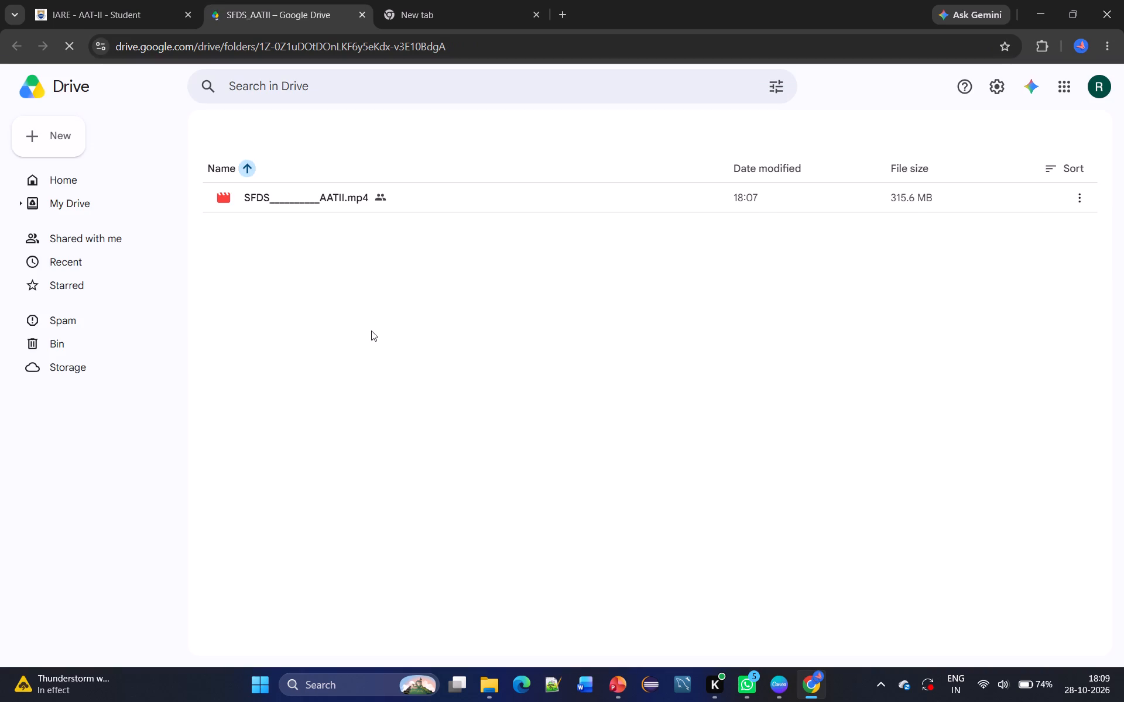
{"action": "left_click", "coordinate": [331, 245]}
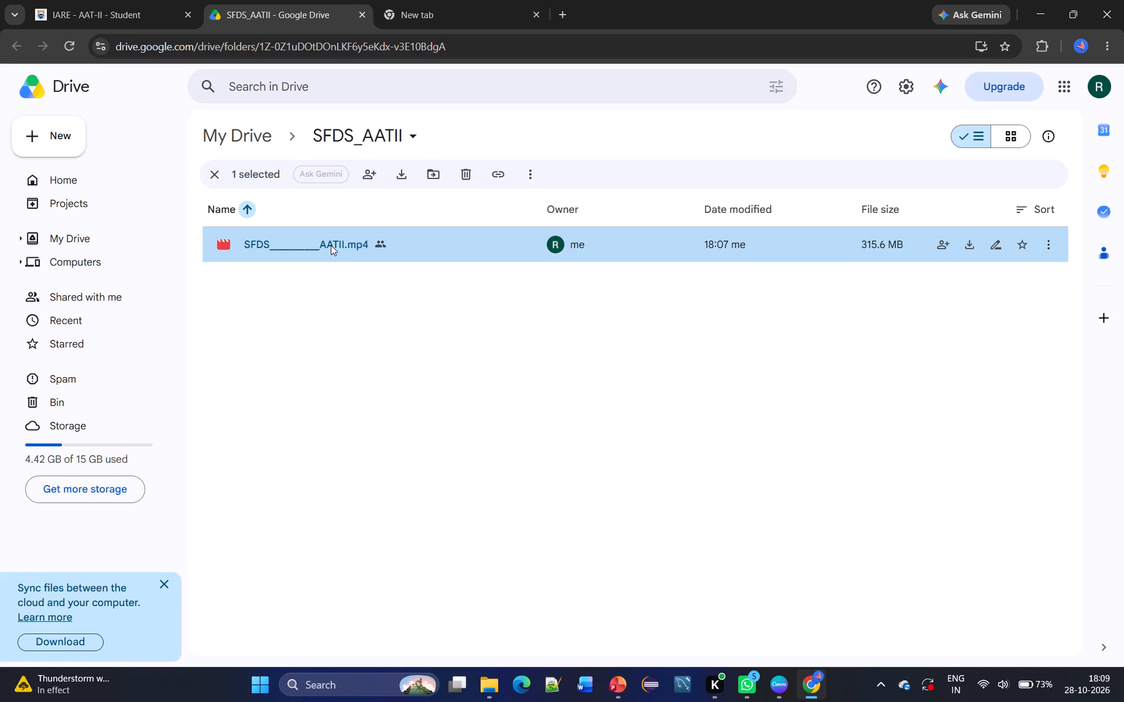
{"action": "double_click", "coordinate": [331, 245]}
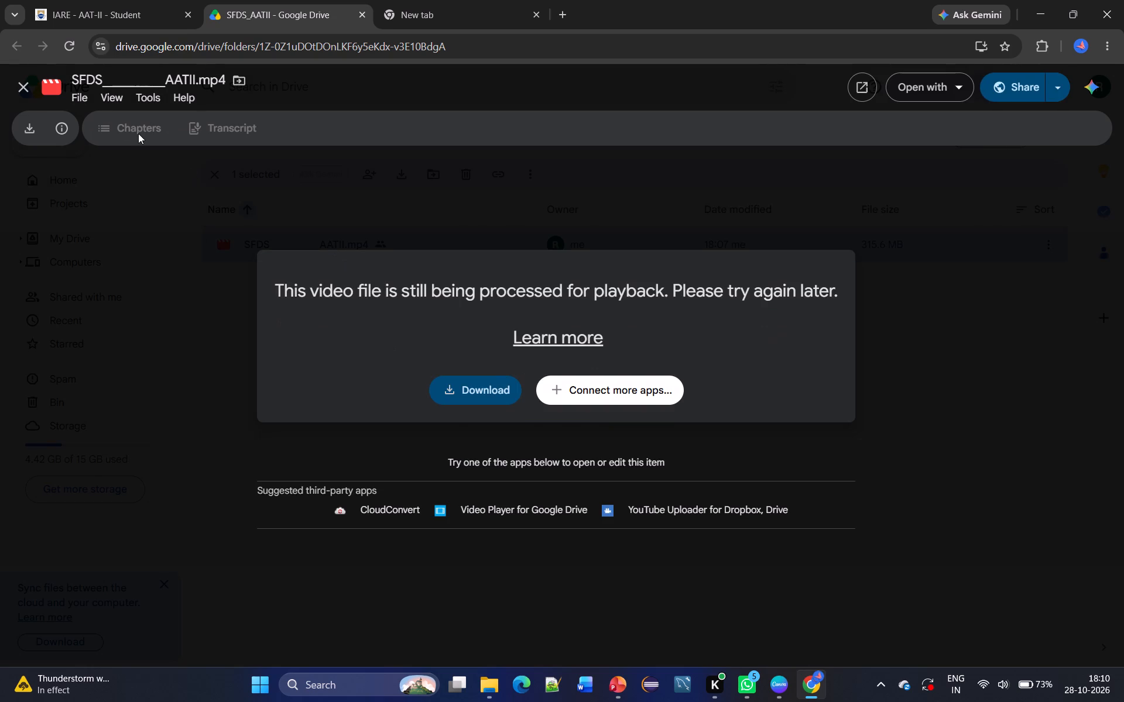
{"action": "left_click", "coordinate": [19, 80]}
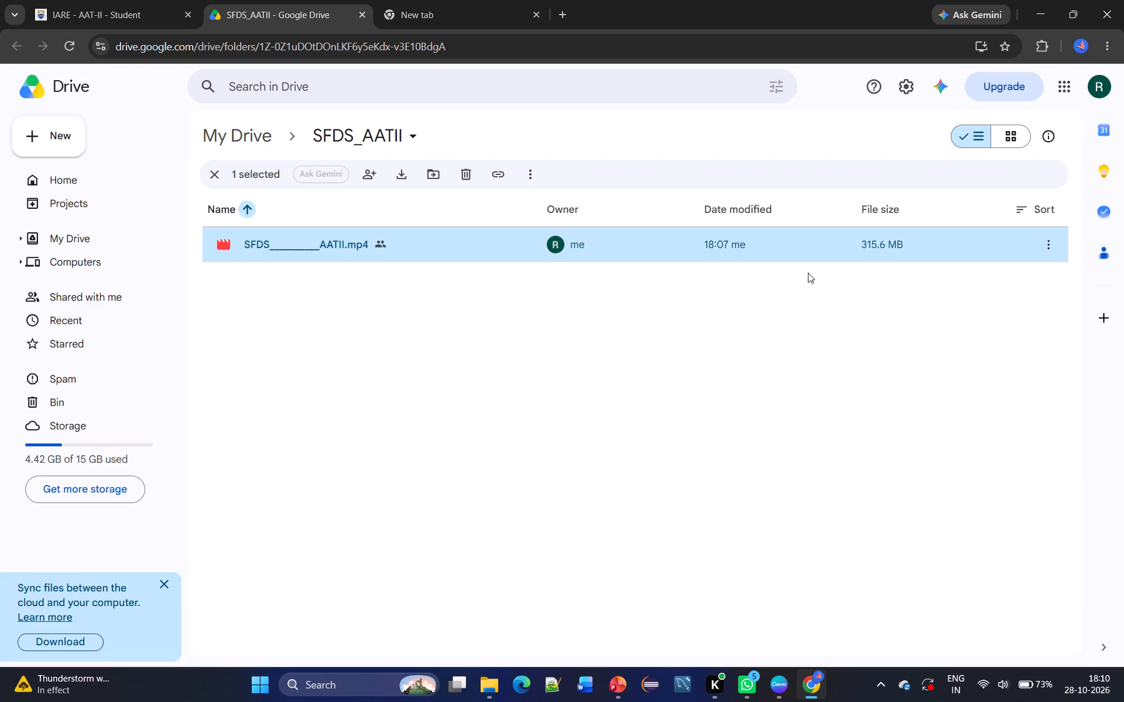
Check the sharing settings of the SFDS________AATII.mp4 video and close them.
{"action": "left_click", "coordinate": [938, 242]}
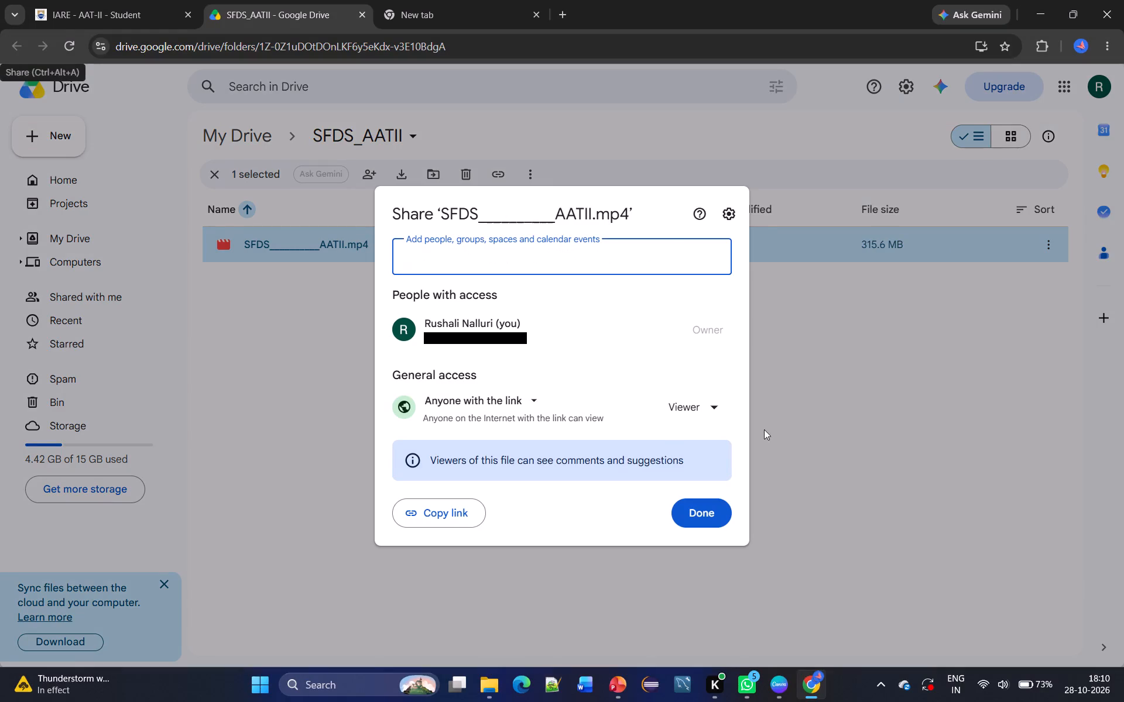
{"action": "left_click", "coordinate": [718, 512]}
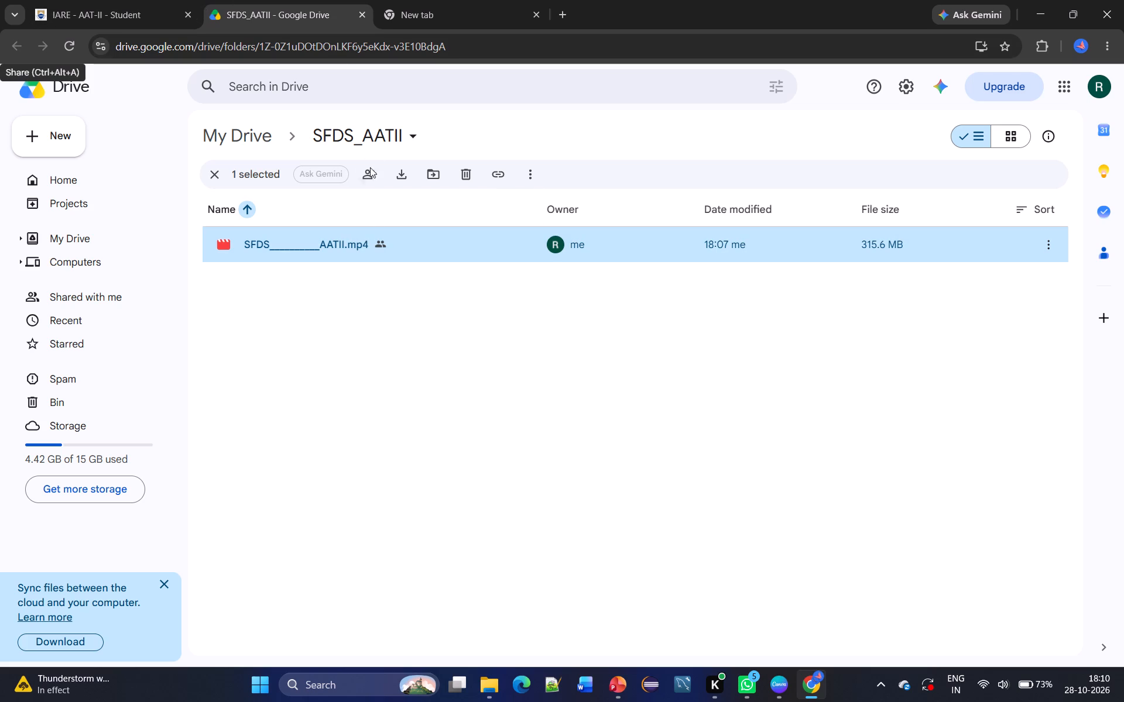
Preview the SFDS________AATII.mp4 video again, then close the Drive tab and the empty new tab.
{"action": "left_click", "coordinate": [377, 237]}
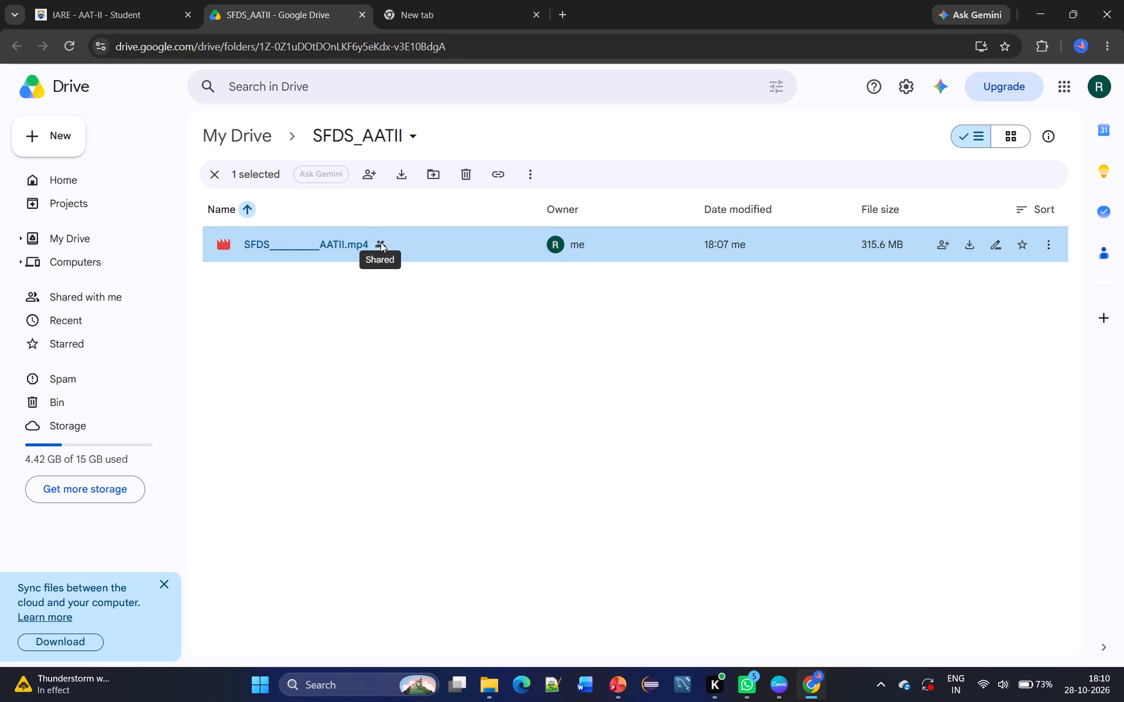
{"action": "double_click", "coordinate": [417, 256]}
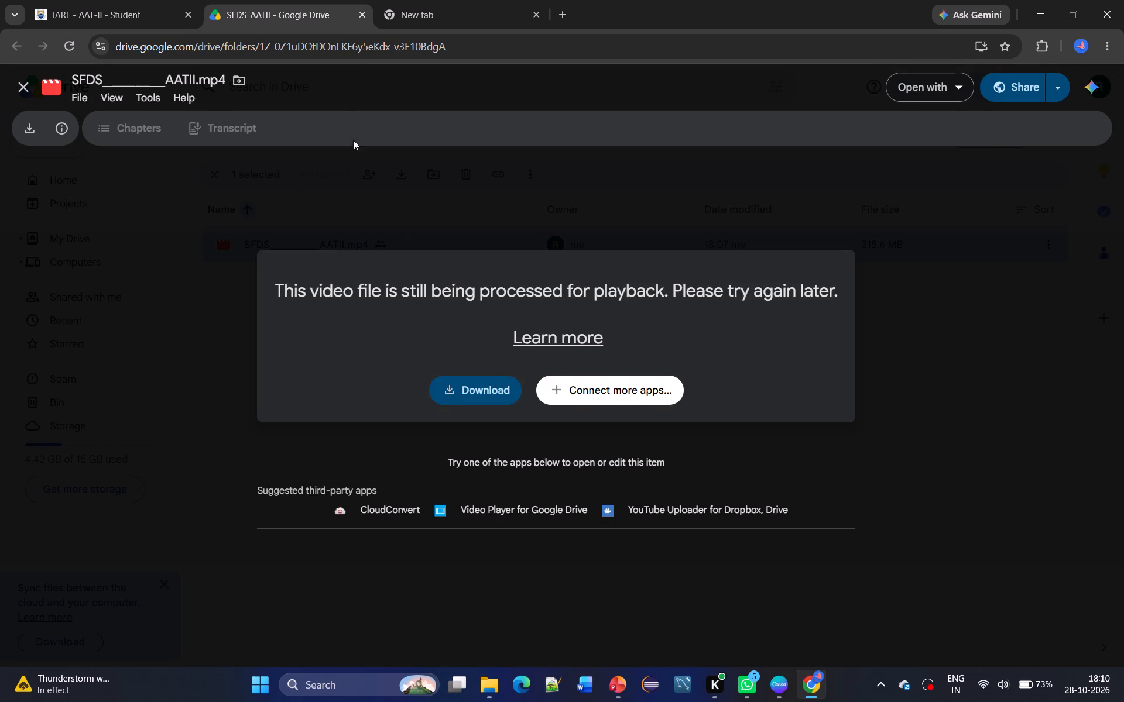
{"action": "left_click", "coordinate": [363, 20]}
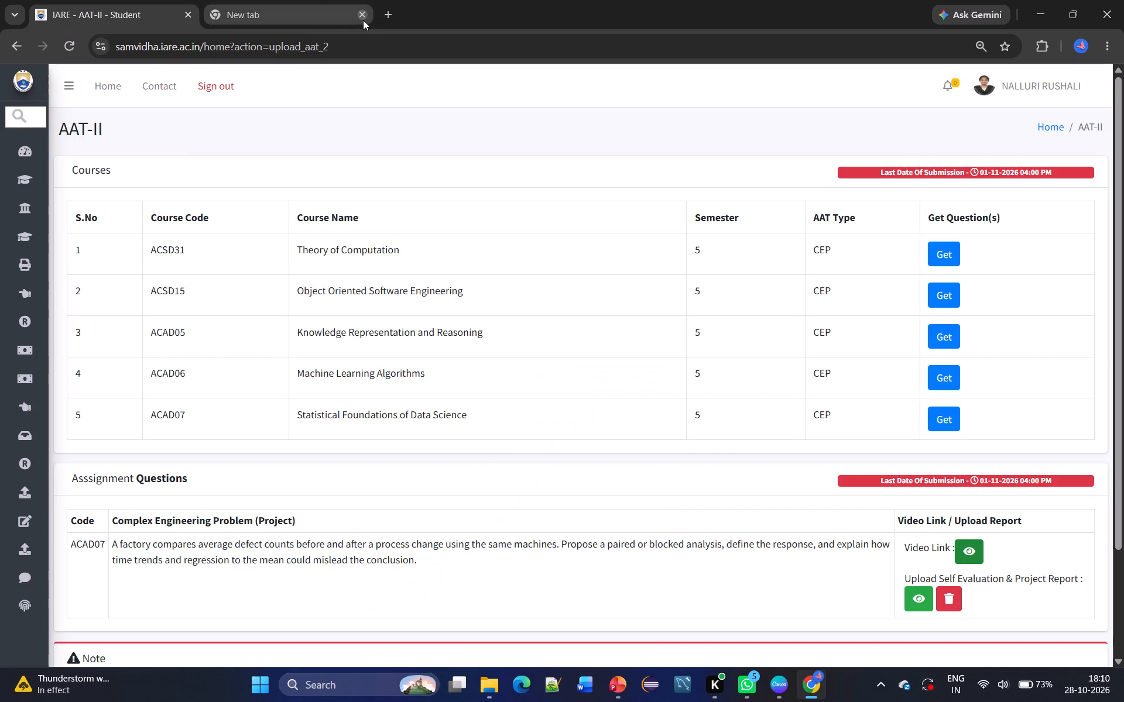
{"action": "left_click", "coordinate": [363, 20]}
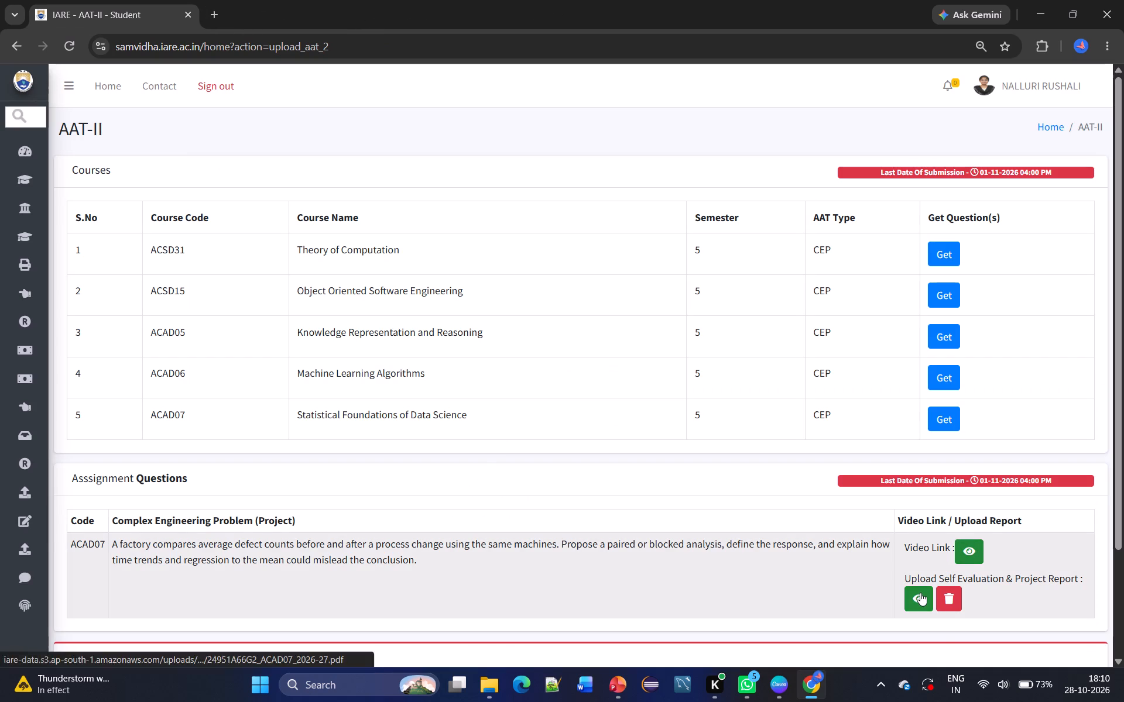
View the uploaded ACAD07 self-evaluation and project report PDF and close it.
{"action": "left_click", "coordinate": [920, 593]}
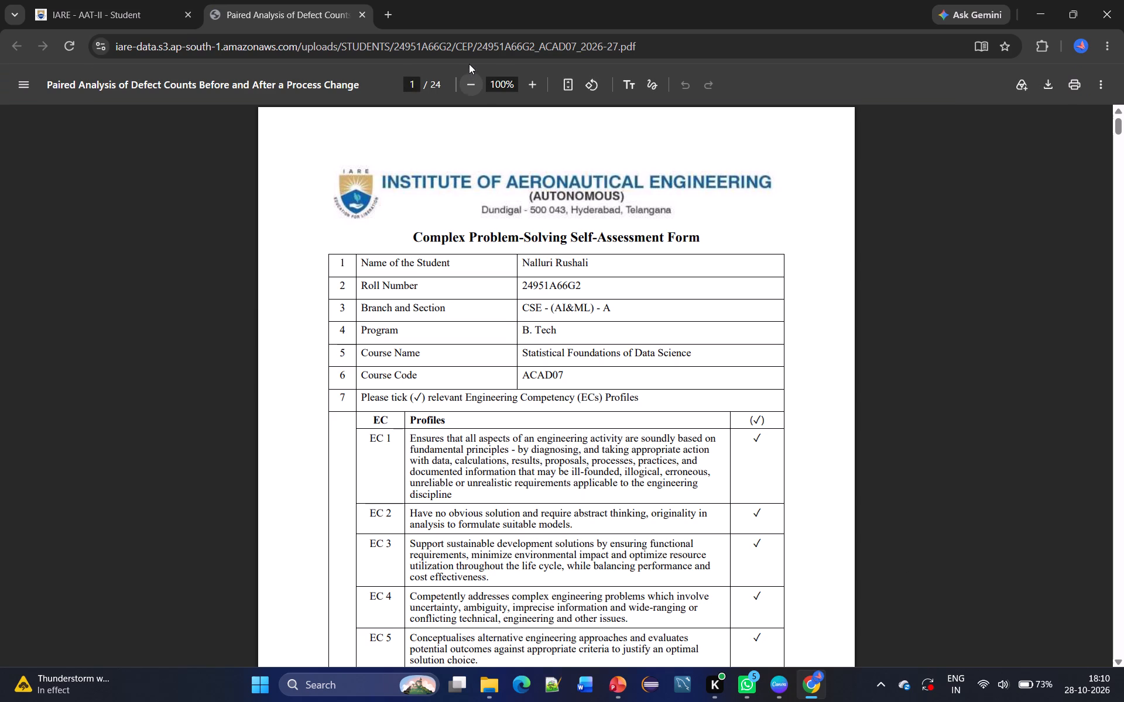
{"action": "left_click", "coordinate": [364, 15]}
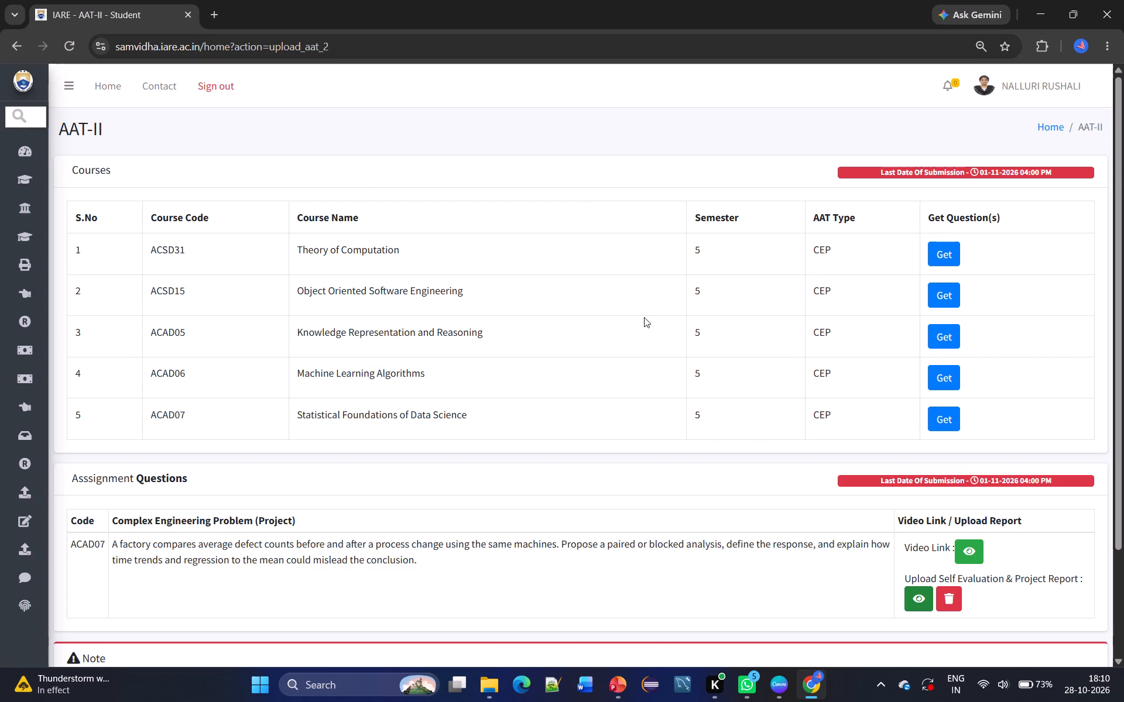
Reopen the submitted ACAD07 video link, preview the SFDS________AATII.mp4 video once more, and close the Drive tab.
{"action": "left_click", "coordinate": [968, 549]}
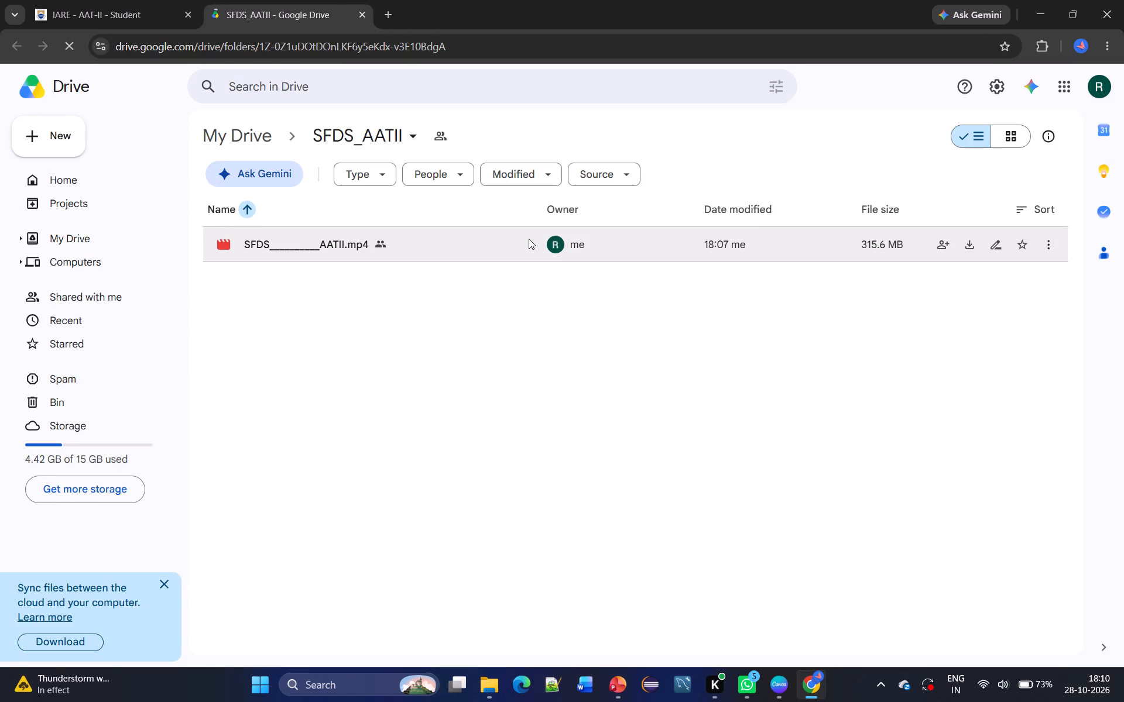
{"action": "left_click", "coordinate": [529, 239]}
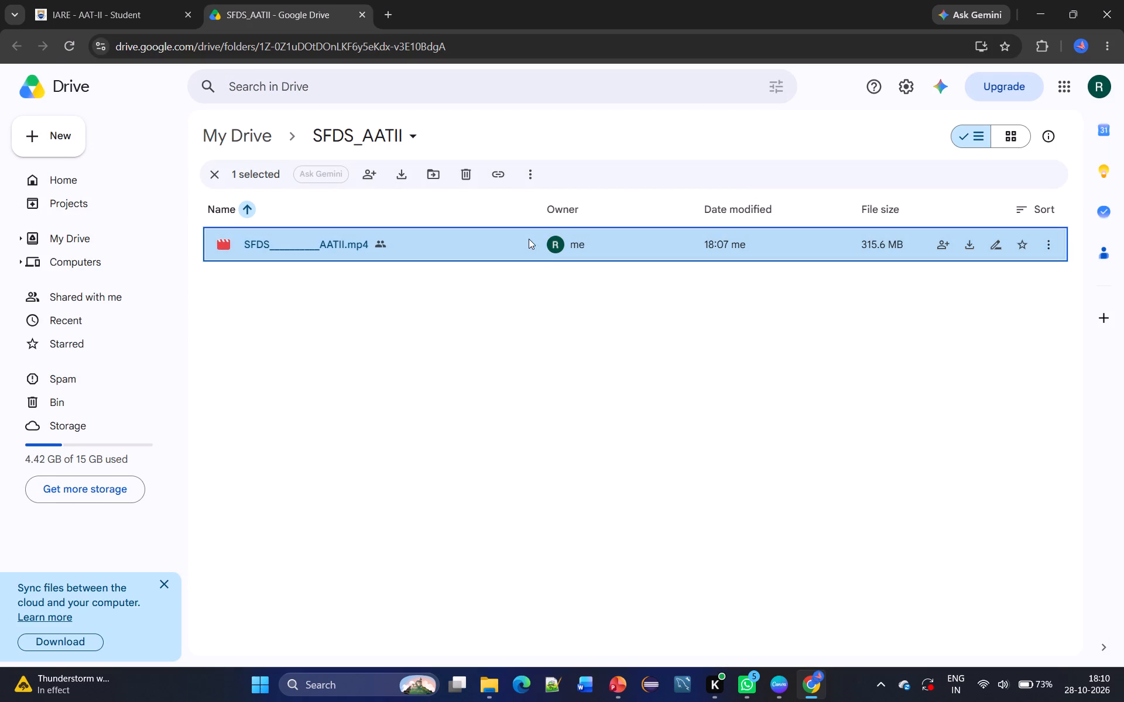
{"action": "double_click", "coordinate": [529, 239]}
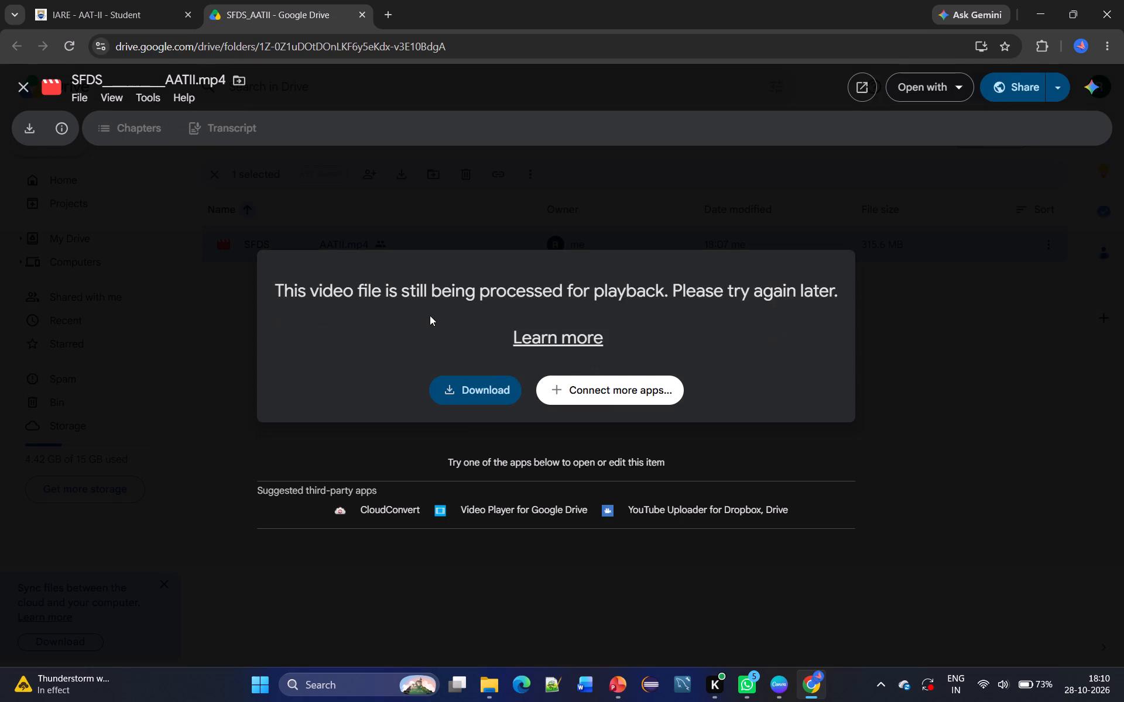
{"action": "left_click", "coordinate": [362, 10]}
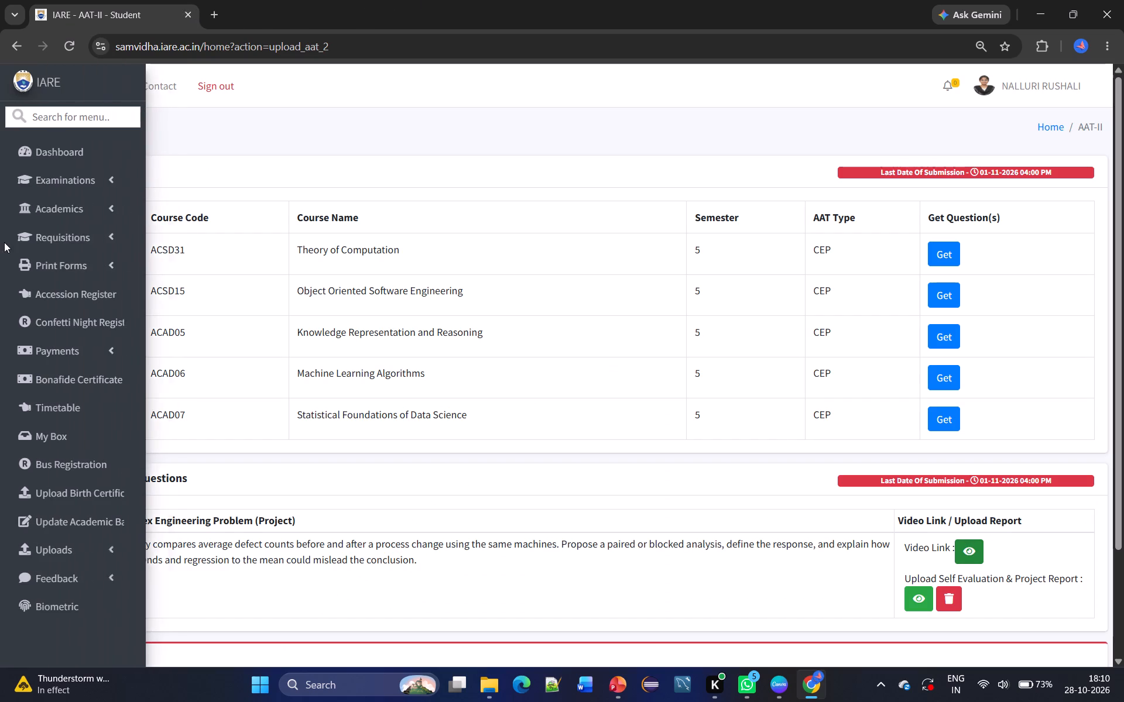
Open the Attendance page under Academics and examine the attendance report for all courses.
{"action": "left_click", "coordinate": [46, 205]}
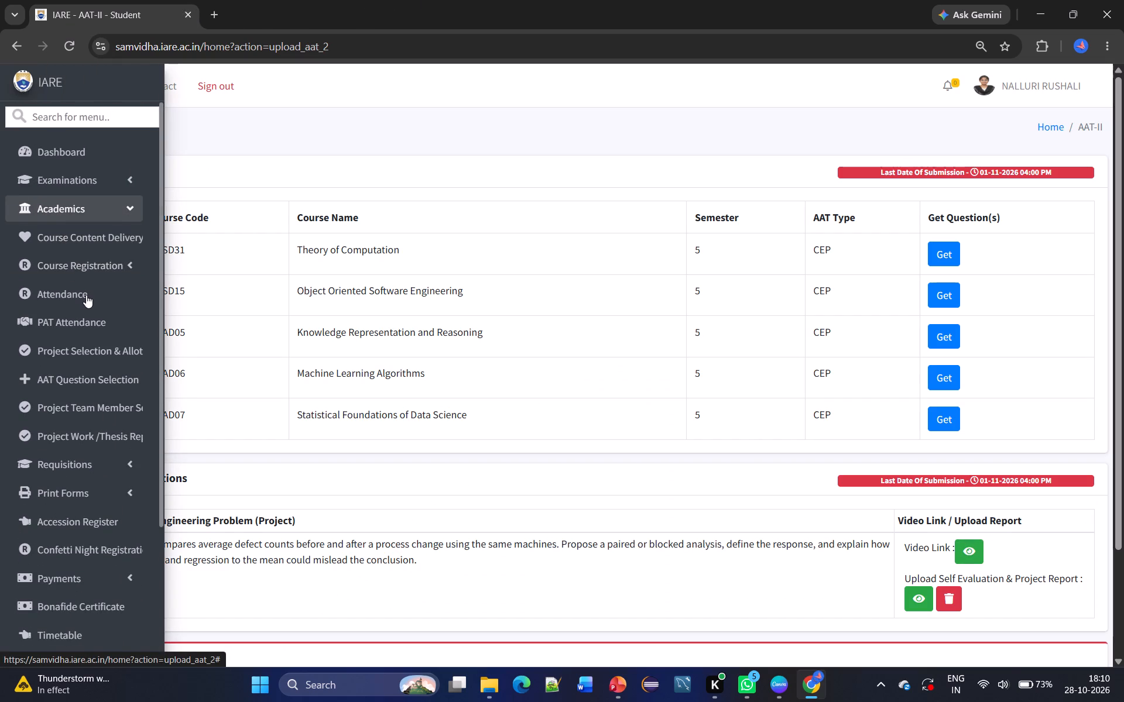
{"action": "left_click", "coordinate": [86, 295]}
{"action": "scroll", "coordinate": [498, 402], "scroll_direction": "down", "scroll_amount": 1}
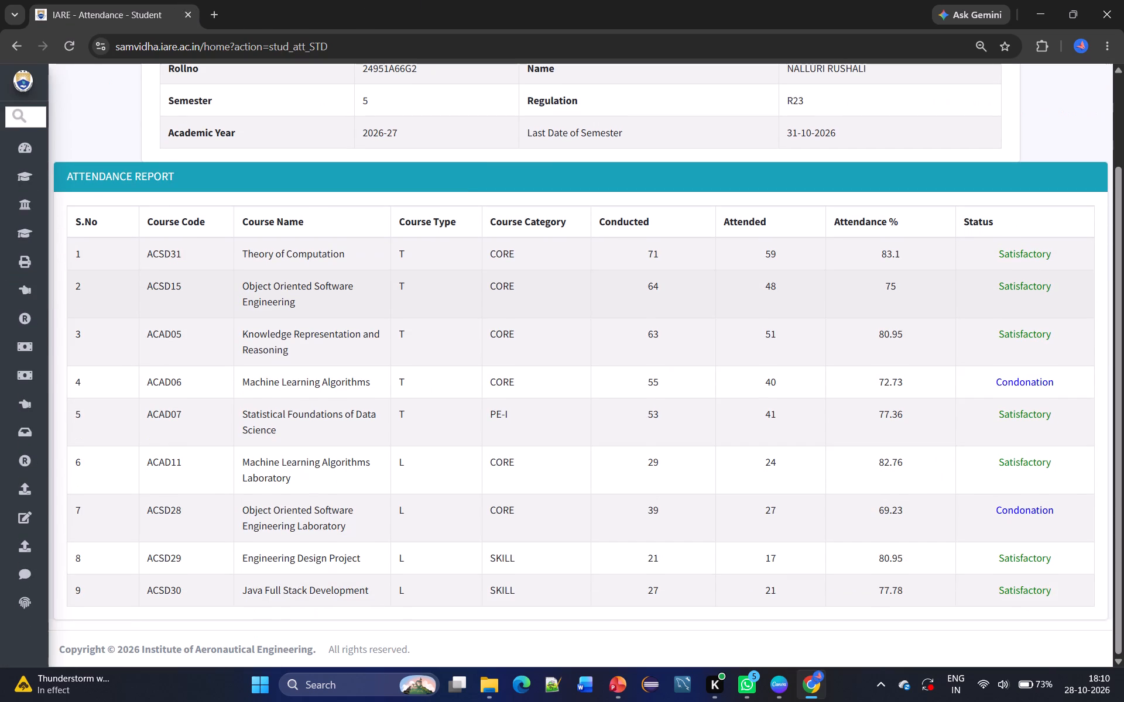
{"action": "scroll", "coordinate": [498, 402], "scroll_direction": "down", "scroll_amount": 5}
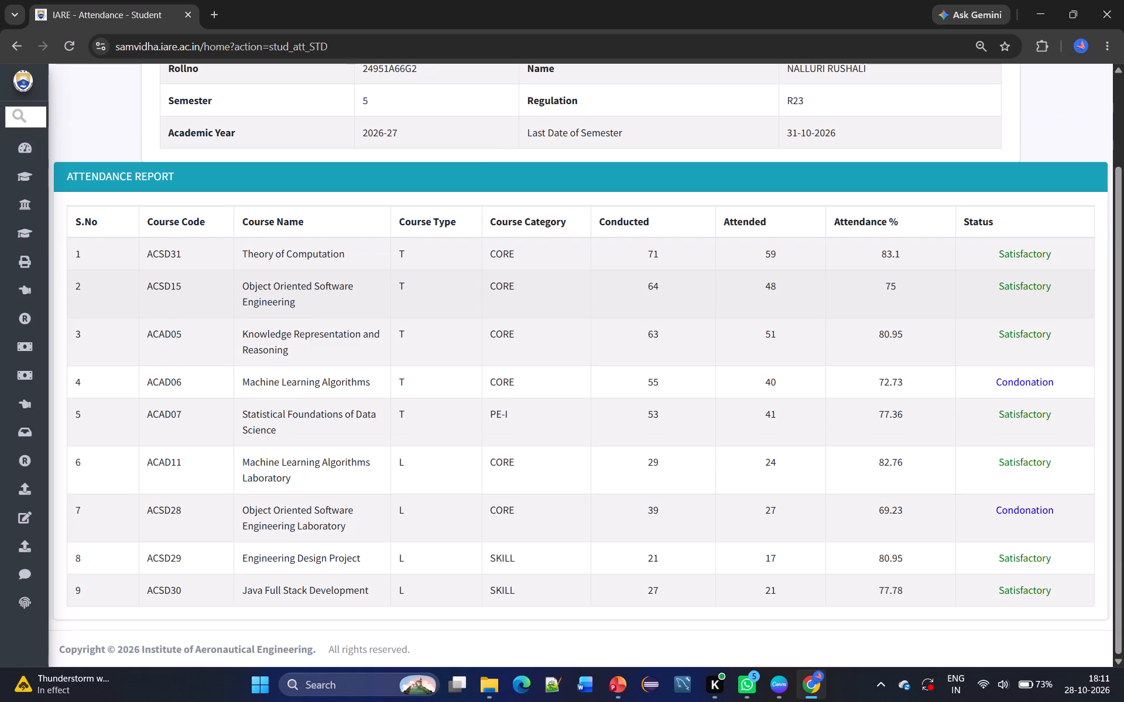
{"action": "scroll", "coordinate": [498, 402], "scroll_direction": "down", "scroll_amount": 1}
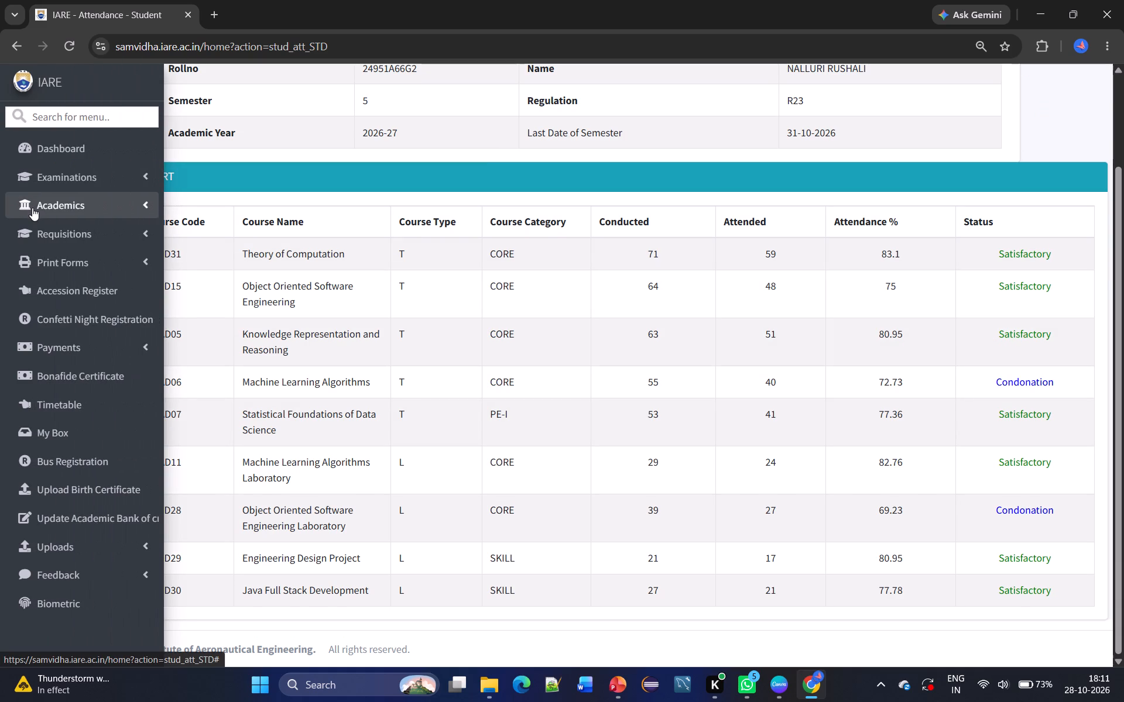
Open Course Content Delivery under Academics and examine the topics and attendance status for ACAD05 Knowledge Representation and Reasoning and ACAD06 Machine Learning Algorithms.
{"action": "left_click", "coordinate": [32, 208]}
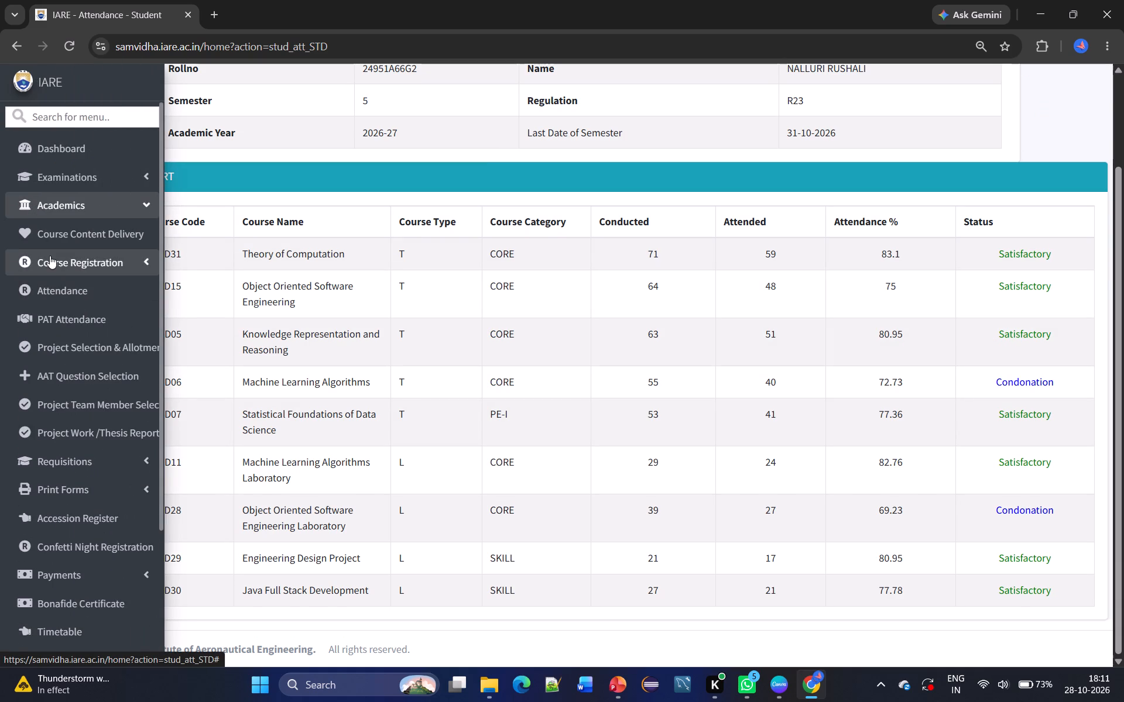
{"action": "left_click", "coordinate": [43, 245]}
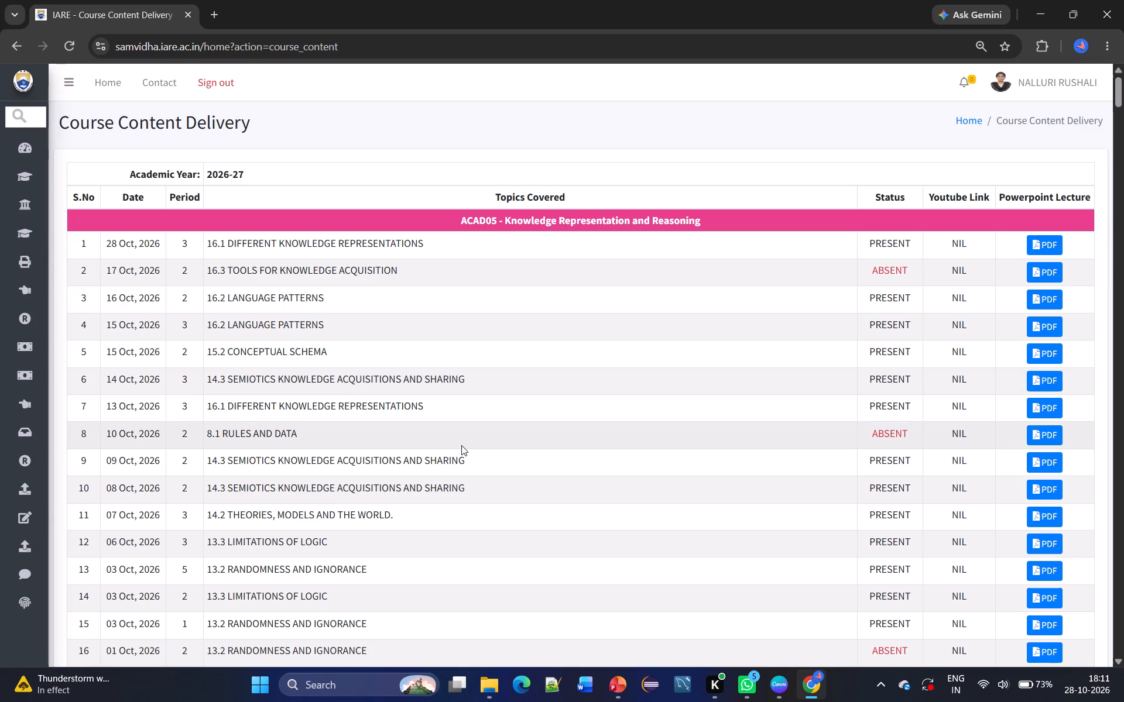
{"action": "scroll", "coordinate": [461, 445], "scroll_direction": "down", "scroll_amount": 3}
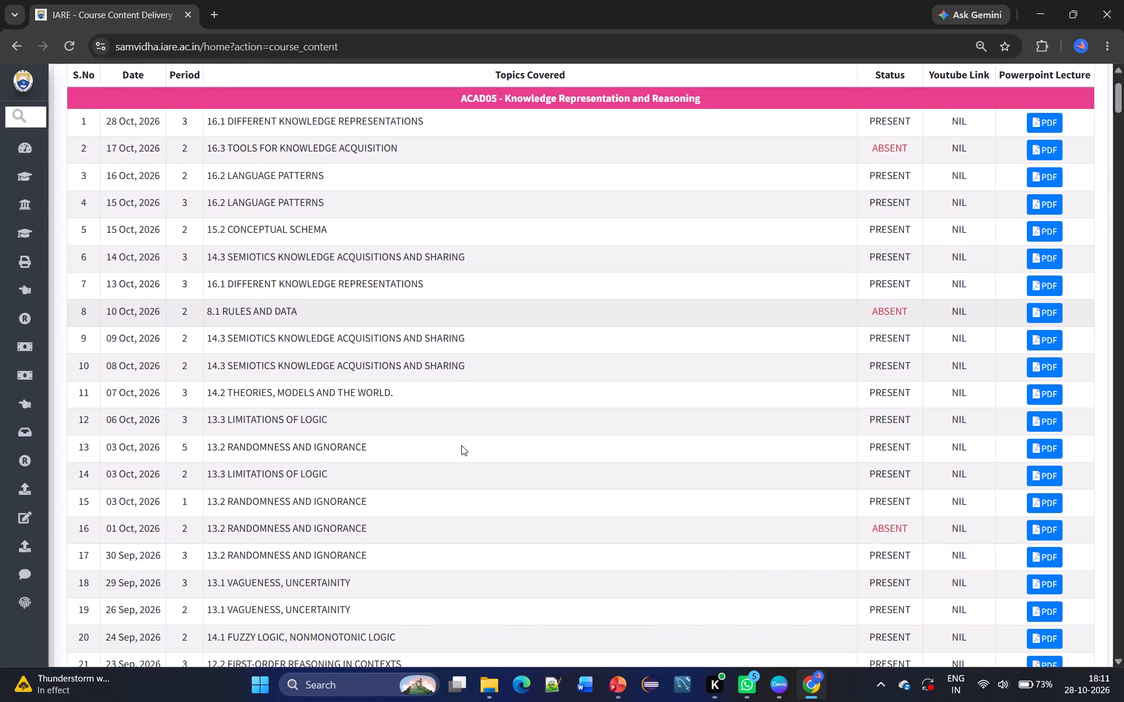
{"action": "scroll", "coordinate": [461, 445], "scroll_direction": "down", "scroll_amount": 7}
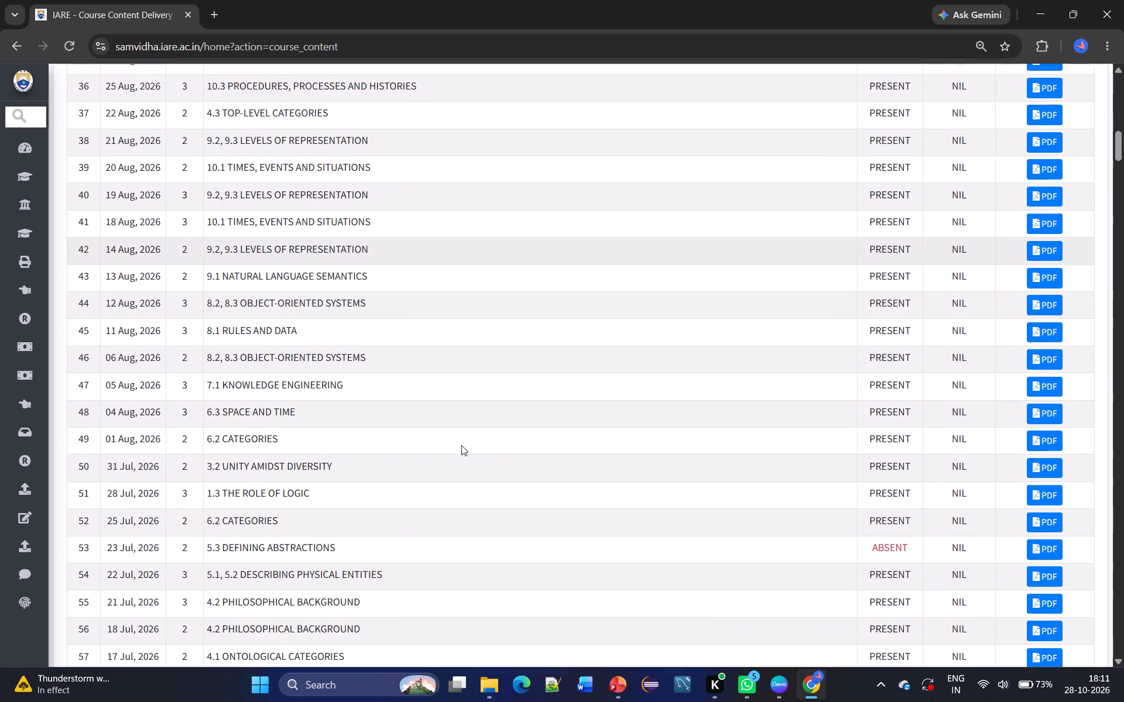
{"action": "scroll", "coordinate": [461, 445], "scroll_direction": "down", "scroll_amount": 3}
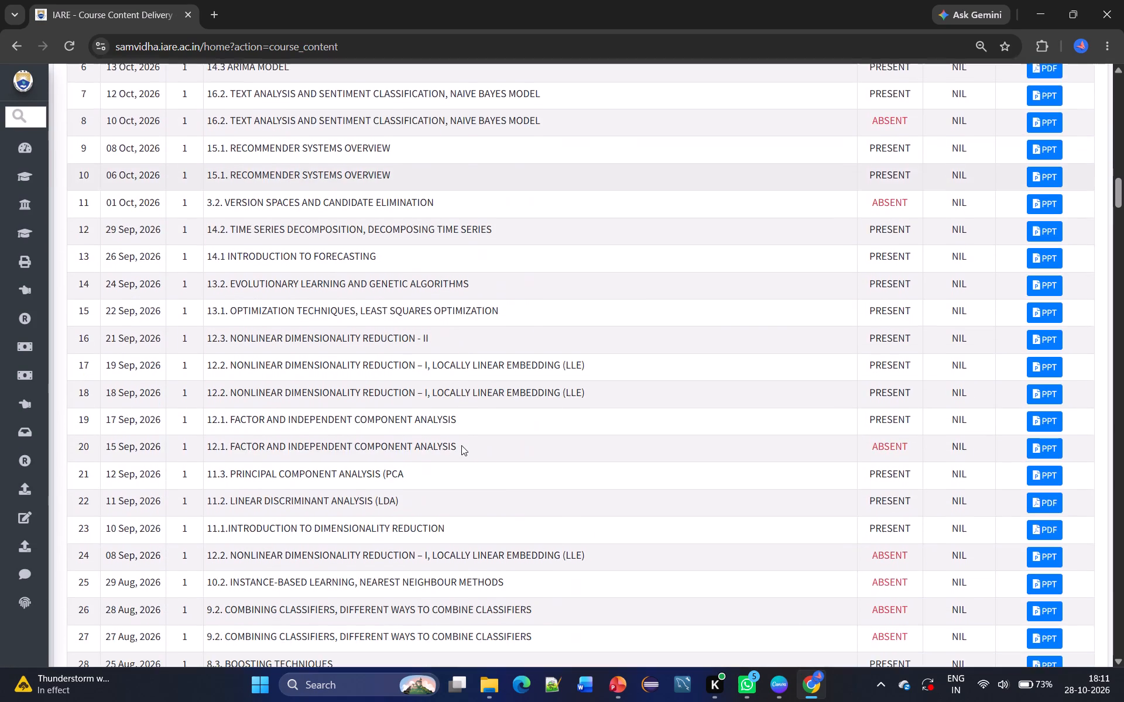
{"action": "scroll", "coordinate": [461, 445], "scroll_direction": "down", "scroll_amount": 3}
{"action": "scroll", "coordinate": [461, 445], "scroll_direction": "up", "scroll_amount": 2}
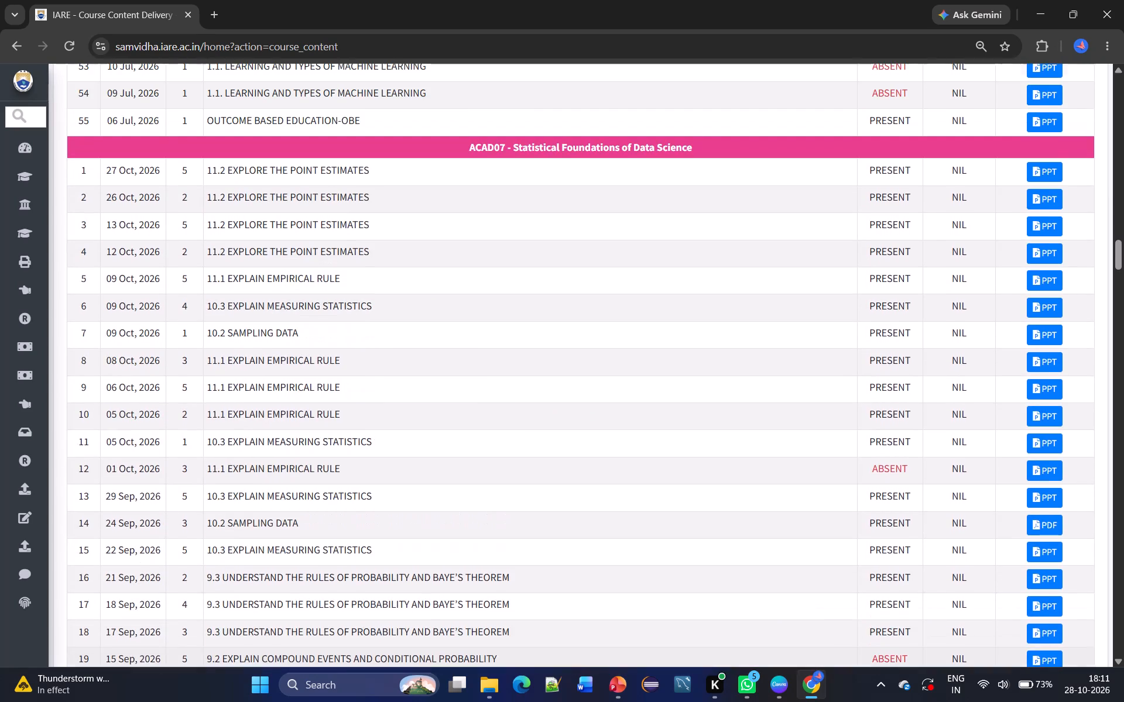
Examine the session records for ACAD07 Statistical Foundations of Data Science, ACAD11 Machine Learning Algorithms Laboratory and ACSD15 Object Oriented Software Engineering.
{"action": "scroll", "coordinate": [461, 445], "scroll_direction": "down", "scroll_amount": 4}
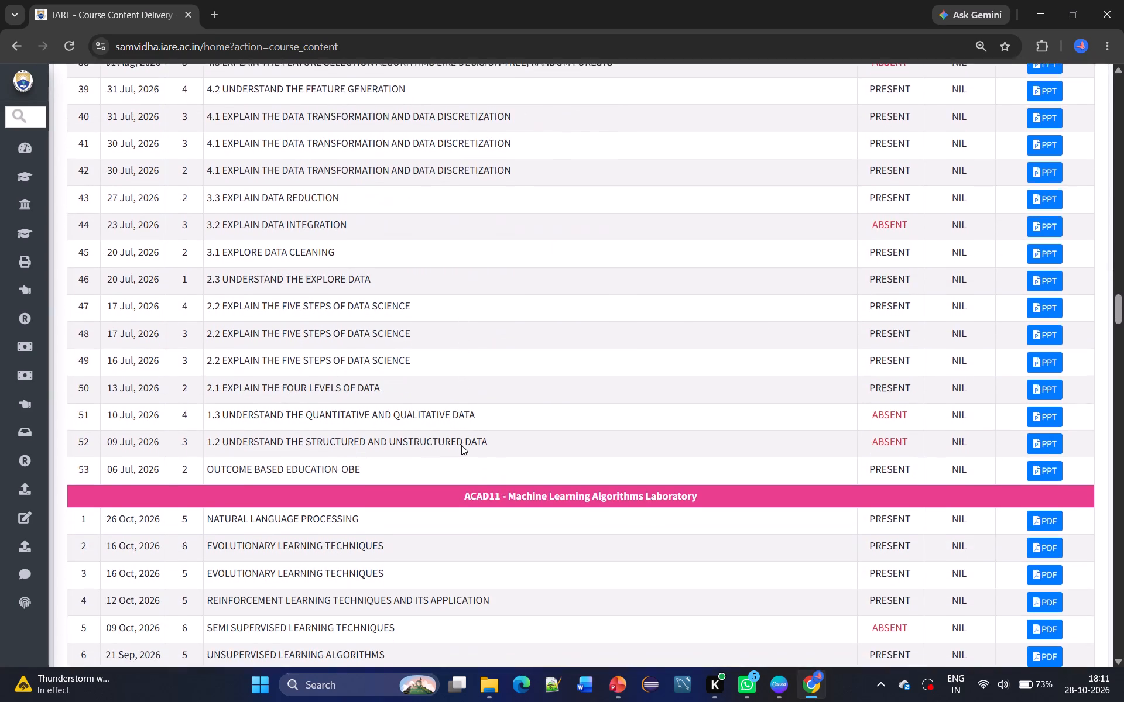
{"action": "scroll", "coordinate": [461, 445], "scroll_direction": "down", "scroll_amount": 3}
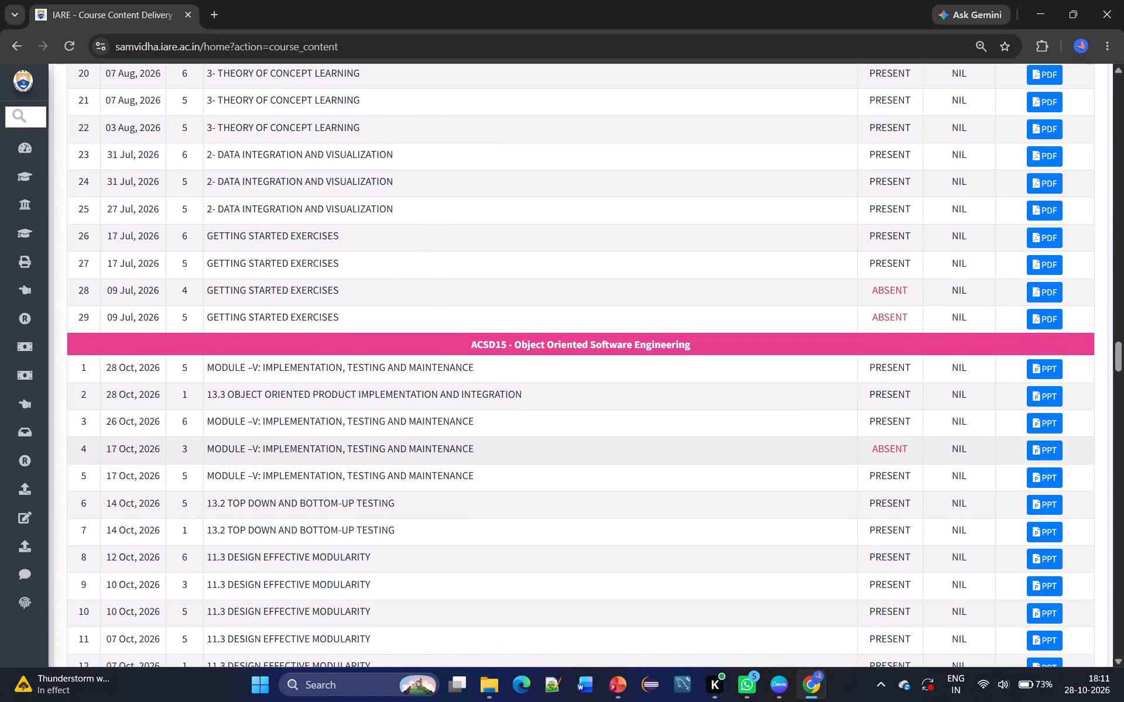
{"action": "scroll", "coordinate": [461, 445], "scroll_direction": "down", "scroll_amount": 2}
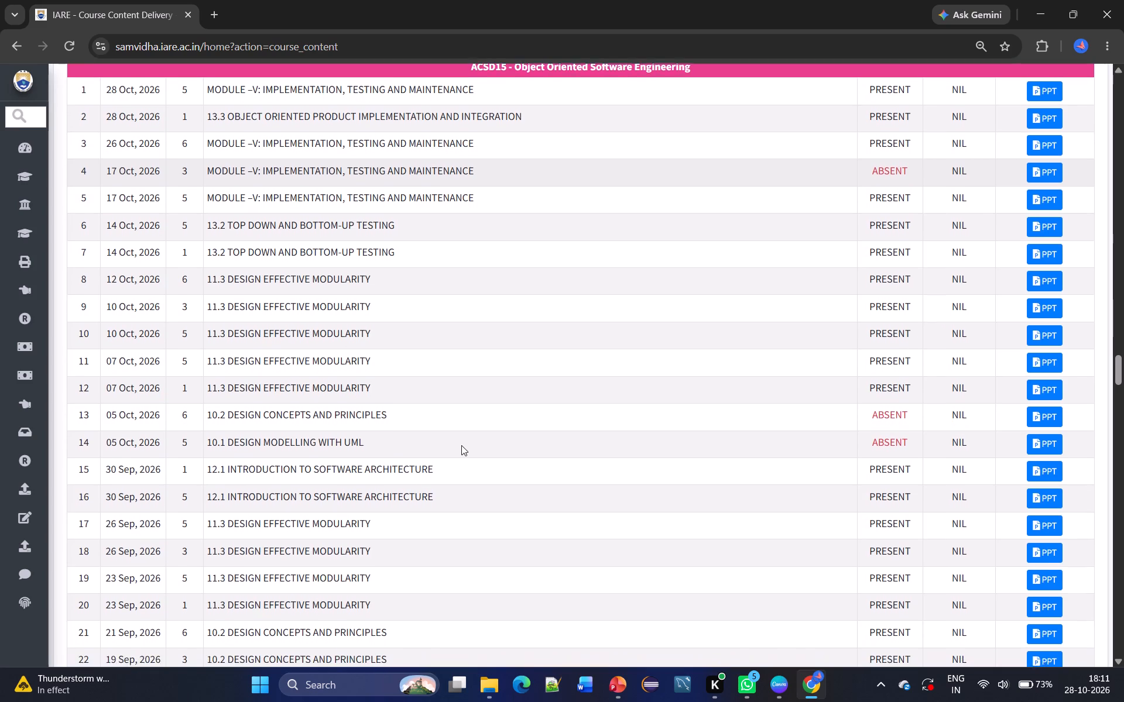
{"action": "scroll", "coordinate": [461, 445], "scroll_direction": "down", "scroll_amount": 4}
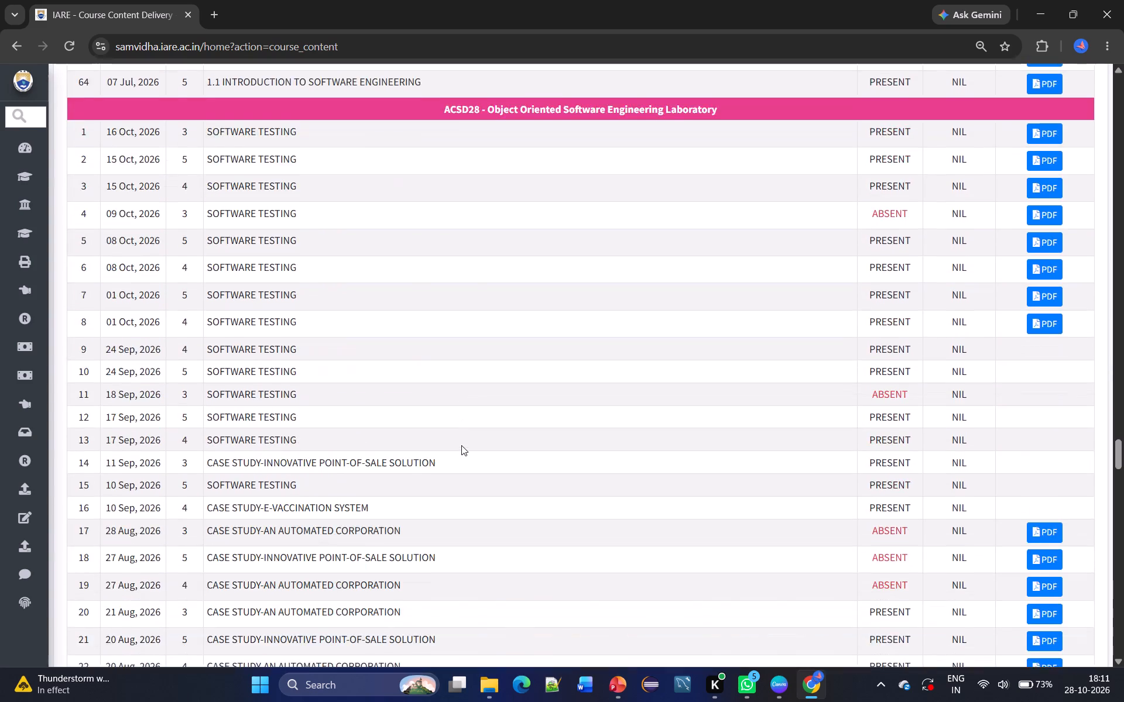
Examine the session records for ACSD28 Object Oriented Software Engineering Laboratory, ACSD29 Engineering Design Project and ACSD30 Java Full Stack Development.
{"action": "scroll", "coordinate": [461, 445], "scroll_direction": "up", "scroll_amount": 2}
{"action": "scroll", "coordinate": [461, 445], "scroll_direction": "down", "scroll_amount": 3}
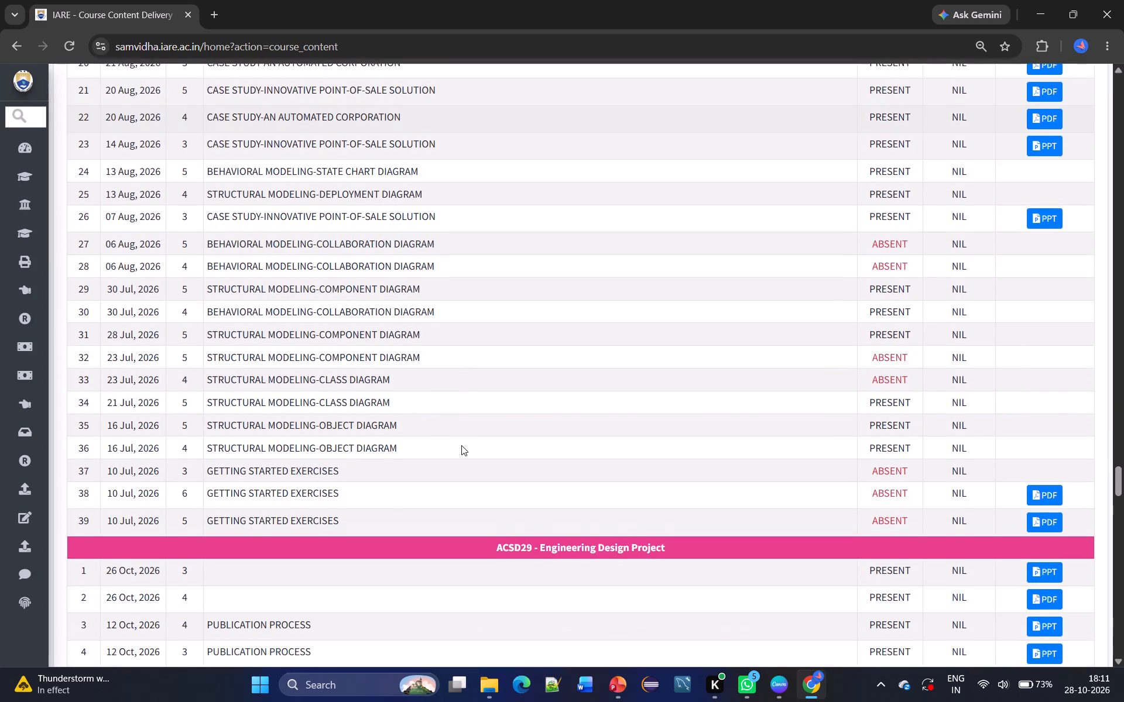
{"action": "scroll", "coordinate": [461, 445], "scroll_direction": "down", "scroll_amount": 3}
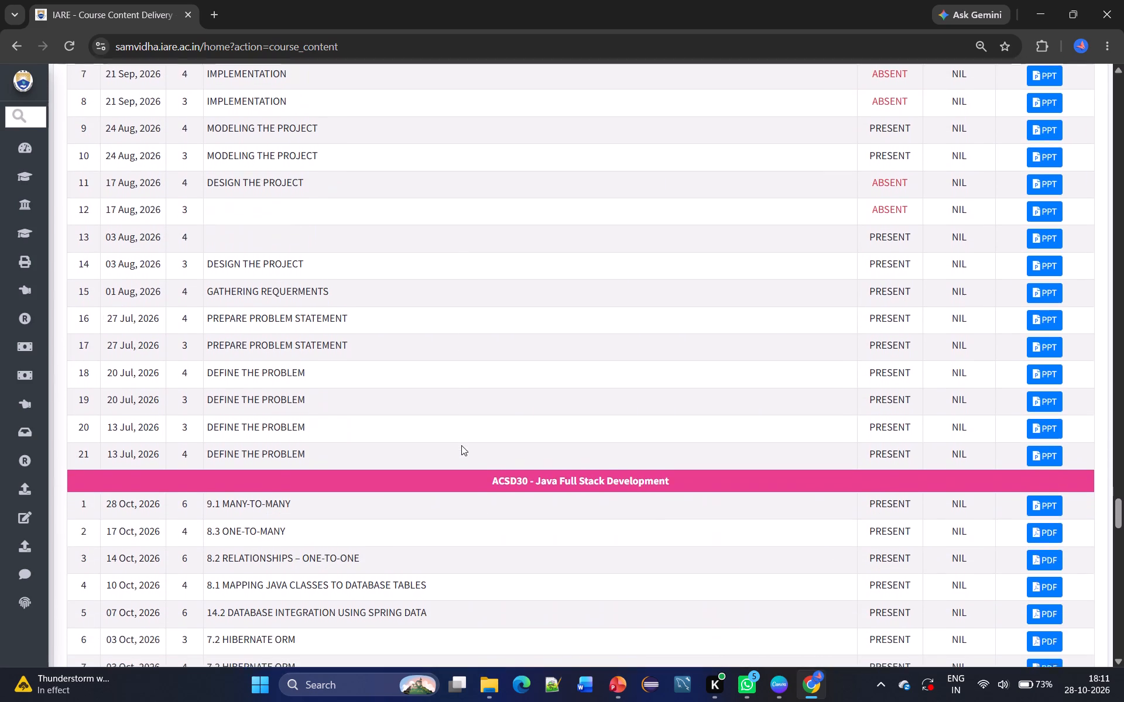
{"action": "scroll", "coordinate": [461, 445], "scroll_direction": "down", "scroll_amount": 4}
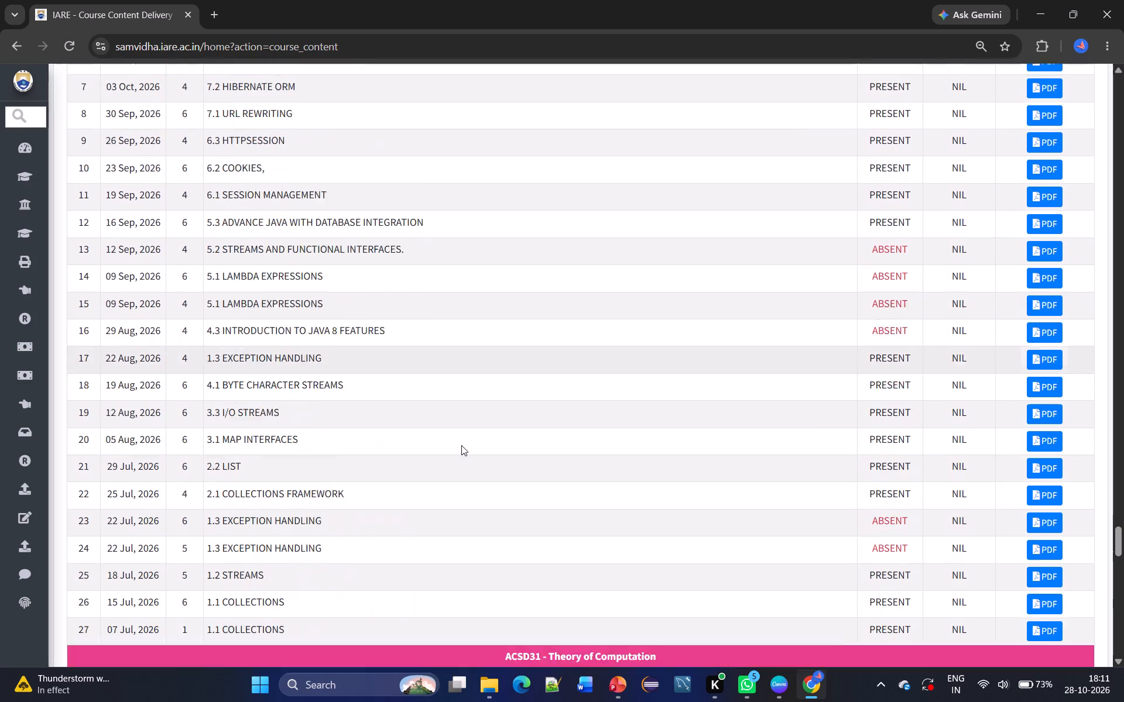
{"action": "scroll", "coordinate": [461, 445], "scroll_direction": "down", "scroll_amount": 1}
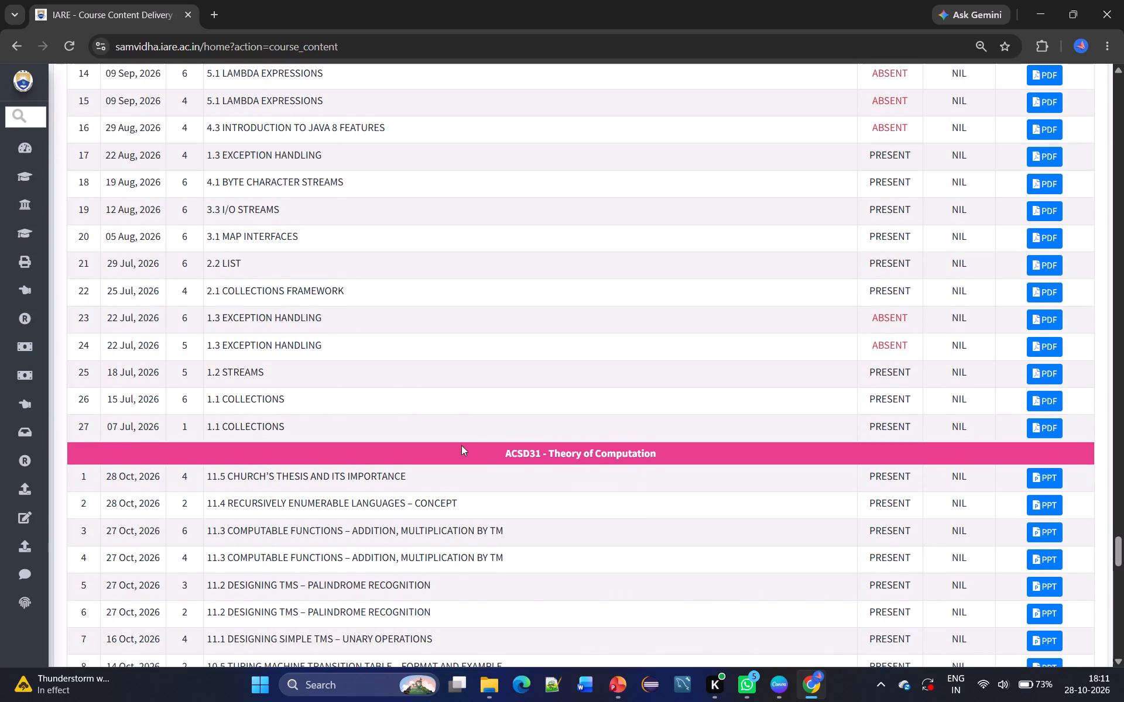
Examine the topics covered and attendance status for ACSD31 Theory of Computation.
{"action": "scroll", "coordinate": [461, 445], "scroll_direction": "down", "scroll_amount": 2}
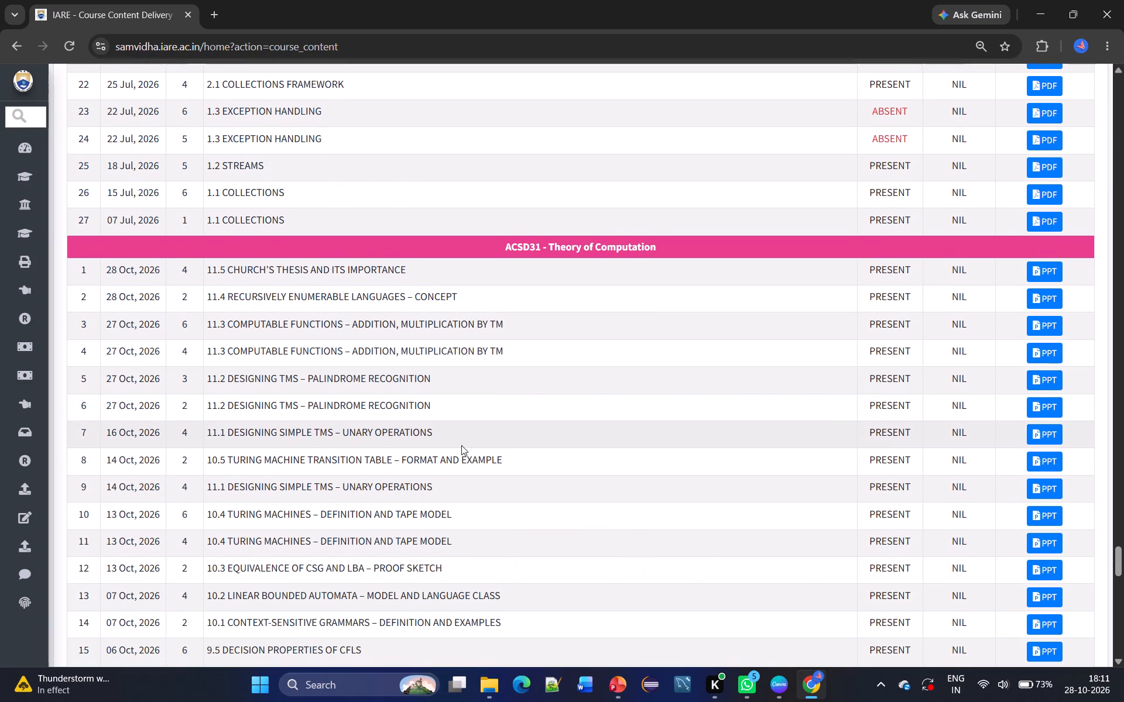
{"action": "scroll", "coordinate": [461, 445], "scroll_direction": "down", "scroll_amount": 10}
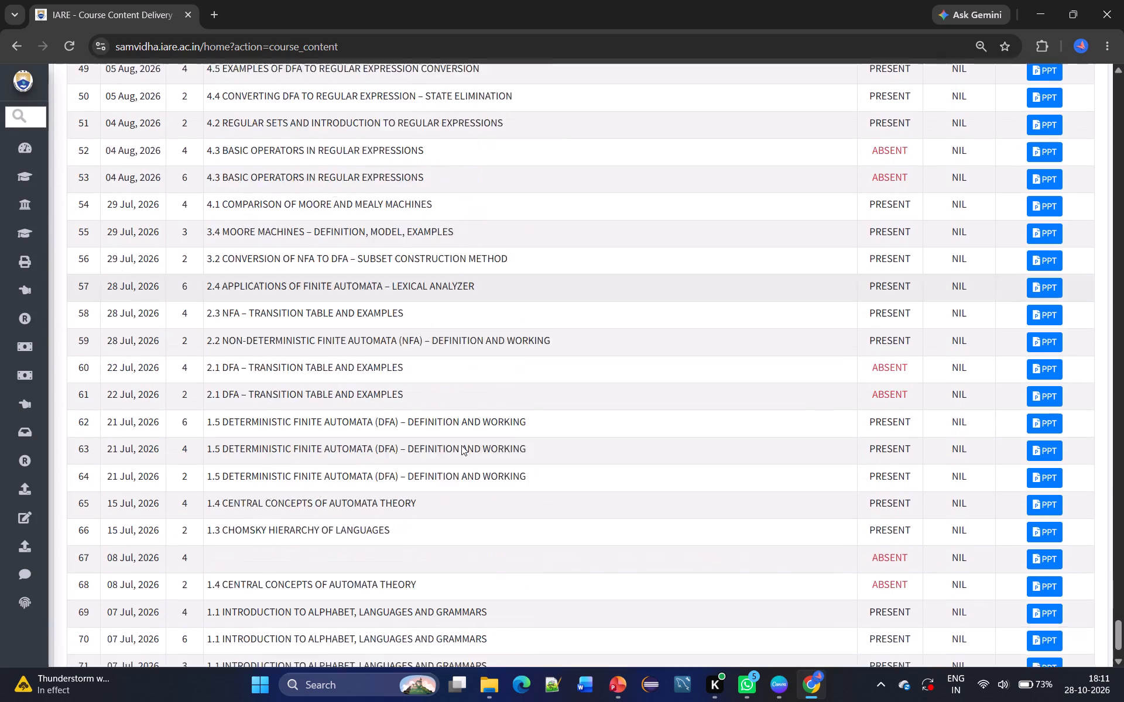
{"action": "scroll", "coordinate": [461, 445], "scroll_direction": "up", "scroll_amount": 14}
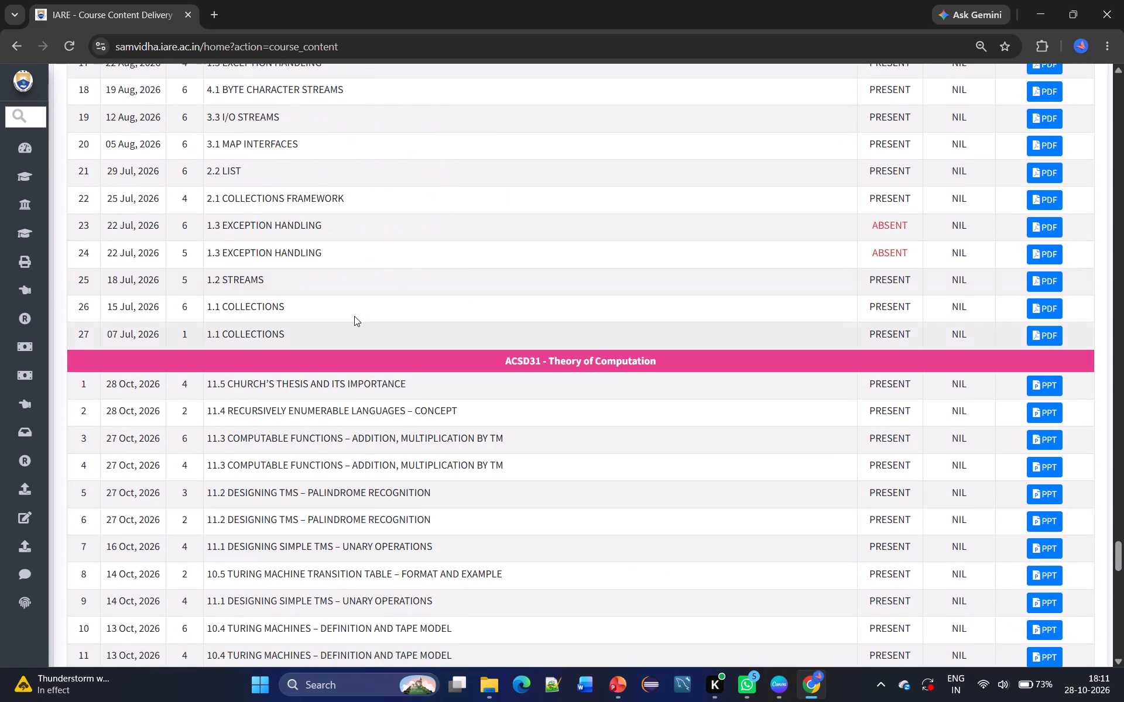
Return to the Attendance page under Academics and review the attendance percentage and status of every course.
{"action": "left_click", "coordinate": [51, 201]}
{"action": "left_click", "coordinate": [56, 288]}
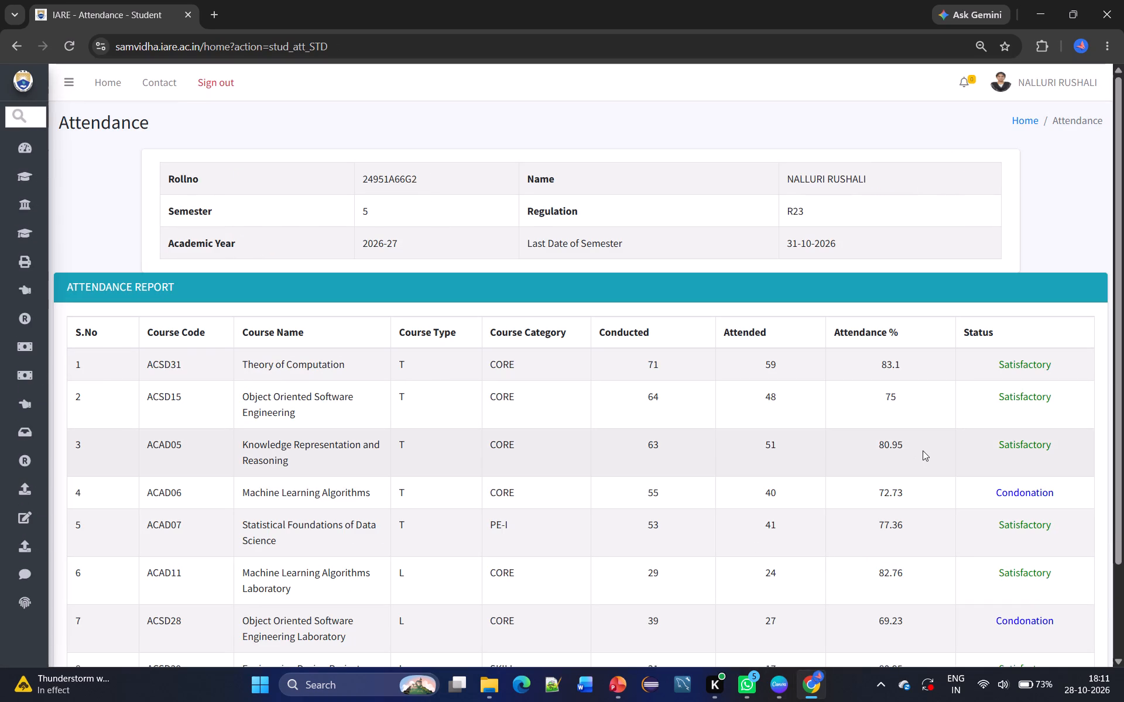
{"action": "scroll", "coordinate": [878, 552], "scroll_direction": "down", "scroll_amount": 1}
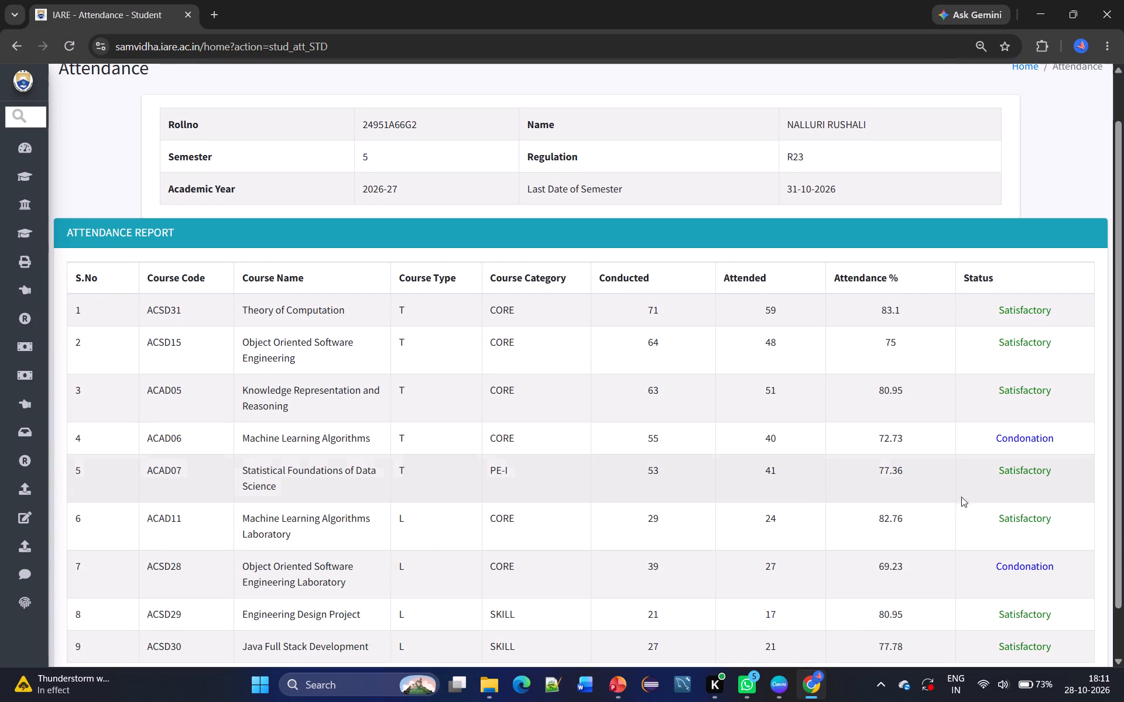
{"action": "scroll", "coordinate": [912, 583], "scroll_direction": "up", "scroll_amount": 1}
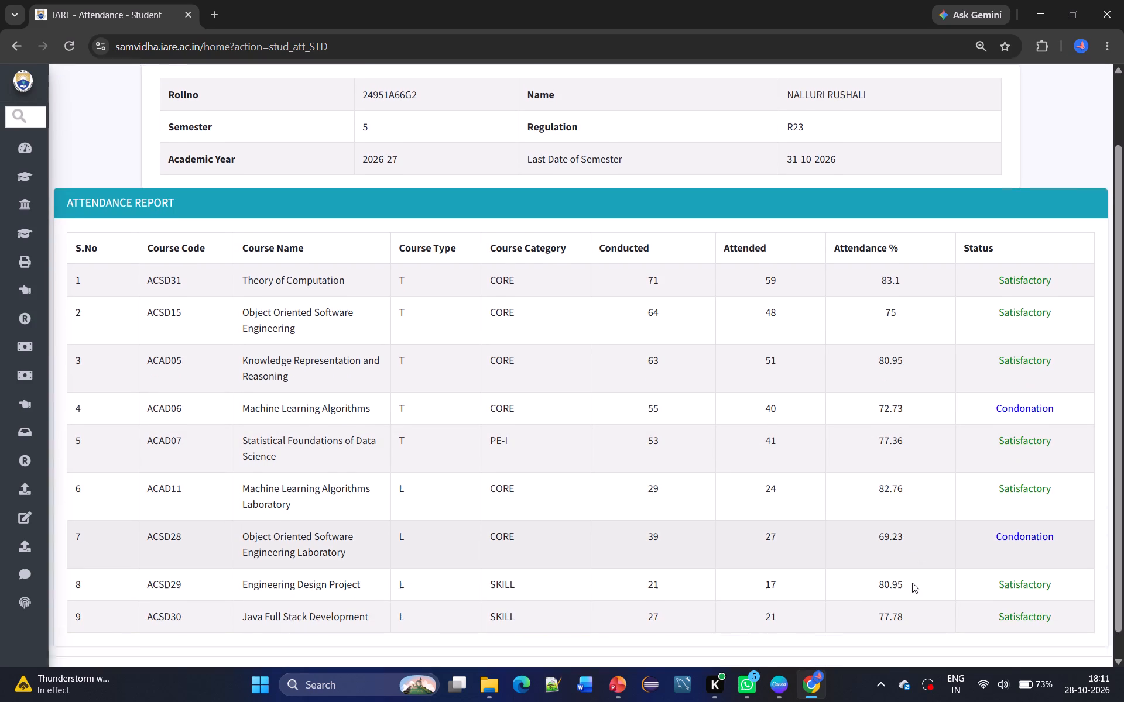
{"action": "scroll", "coordinate": [912, 583], "scroll_direction": "up", "scroll_amount": 1}
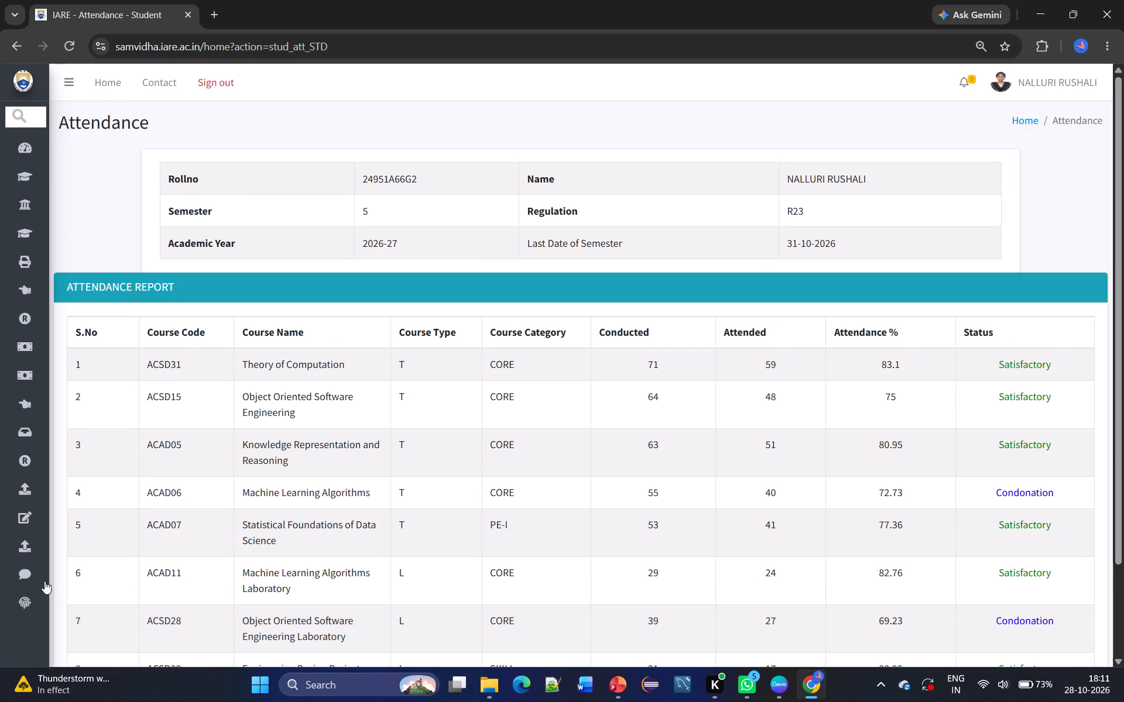
Open the Biometric page and examine the daily in time, out time and status entries in the biometric report.
{"action": "left_click", "coordinate": [29, 598]}
{"action": "scroll", "coordinate": [29, 598], "scroll_direction": "down", "scroll_amount": 5}
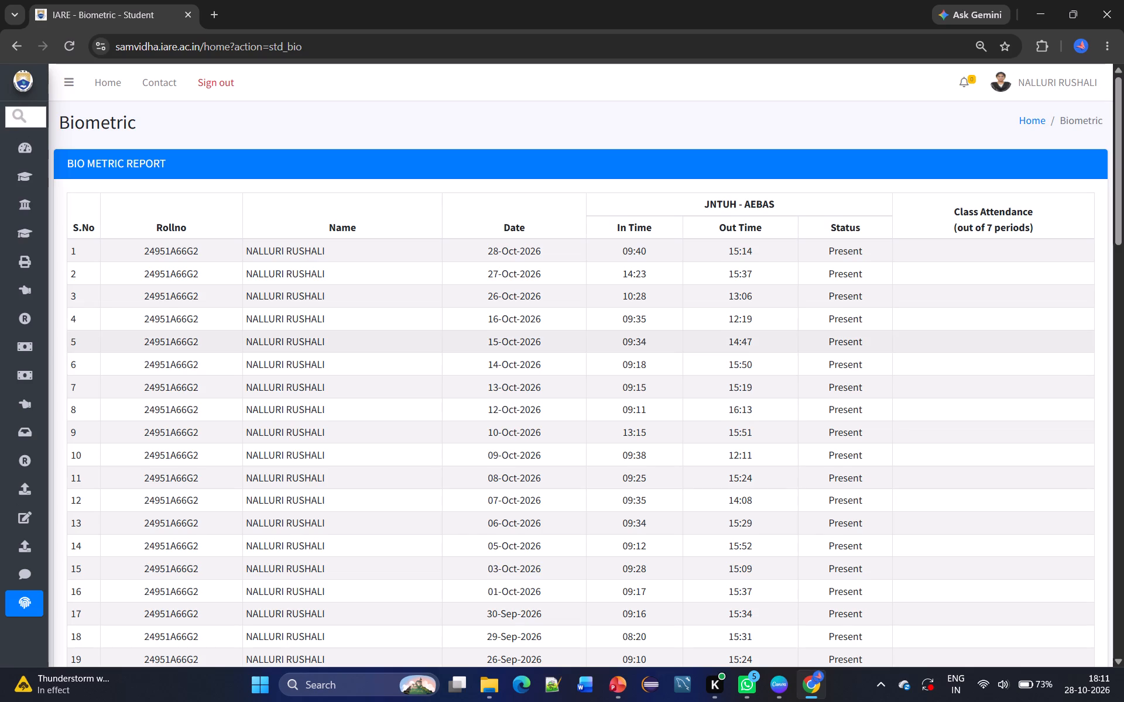
{"action": "scroll", "coordinate": [881, 518], "scroll_direction": "down", "scroll_amount": 1}
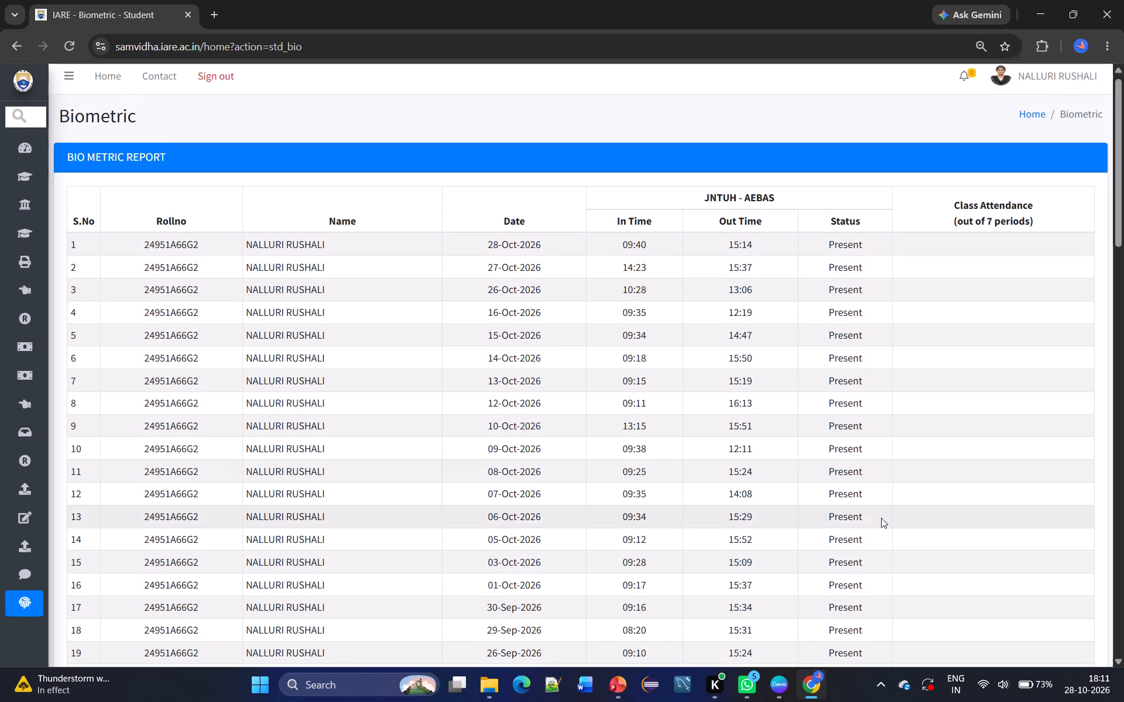
{"action": "scroll", "coordinate": [881, 518], "scroll_direction": "down", "scroll_amount": 1}
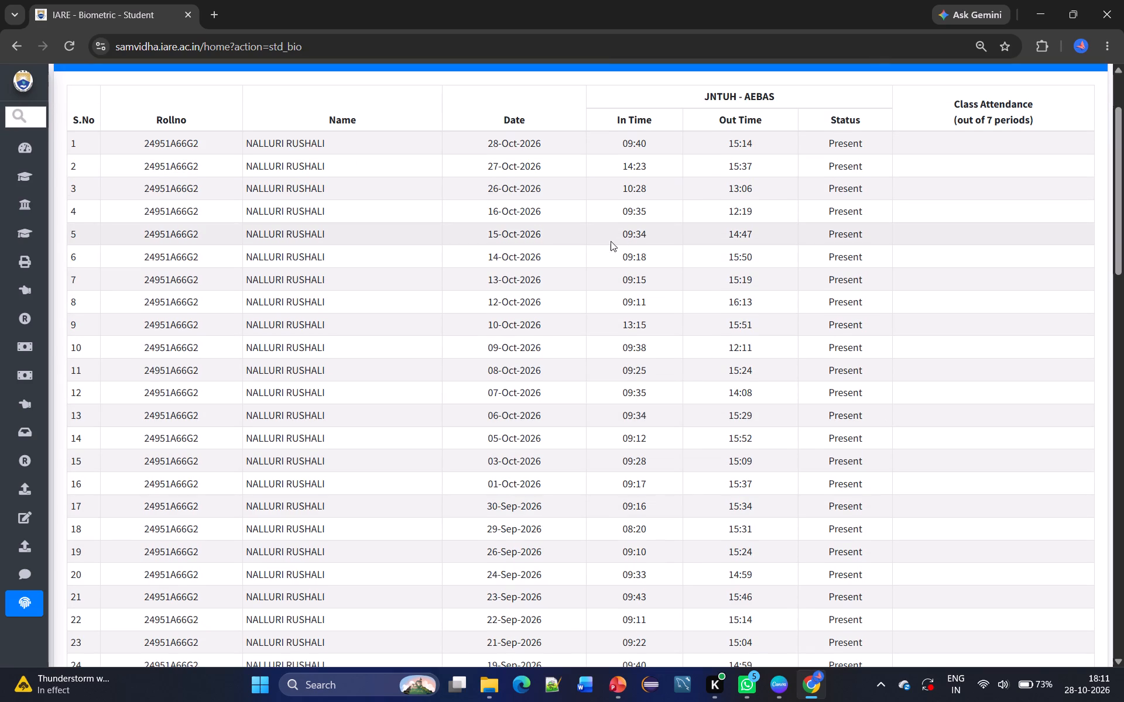